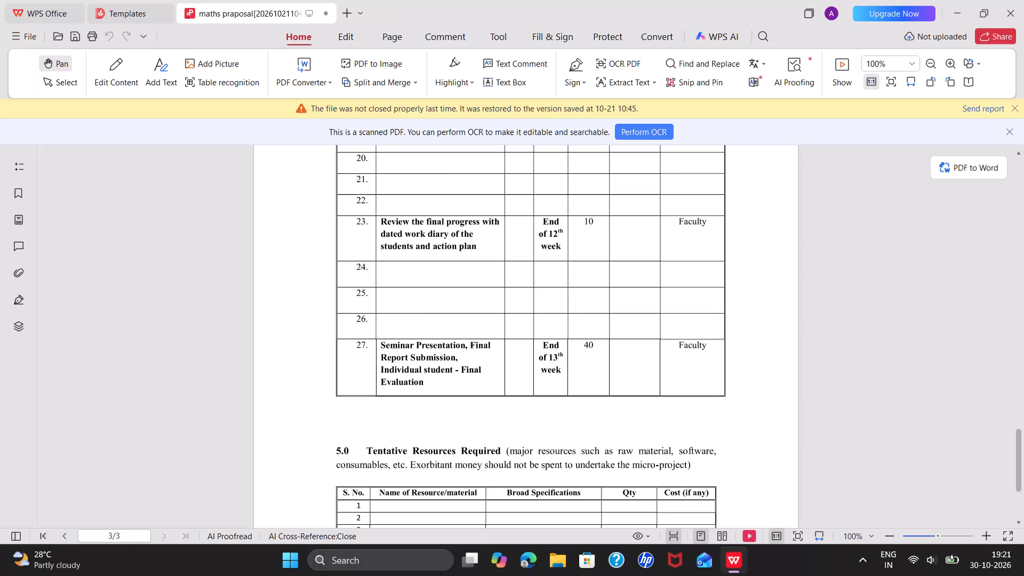
Review the restored "maths praposal" PDF and close it without saving the changes.
scroll(385, 331, down, 1)
scroll(385, 331, up, 12)
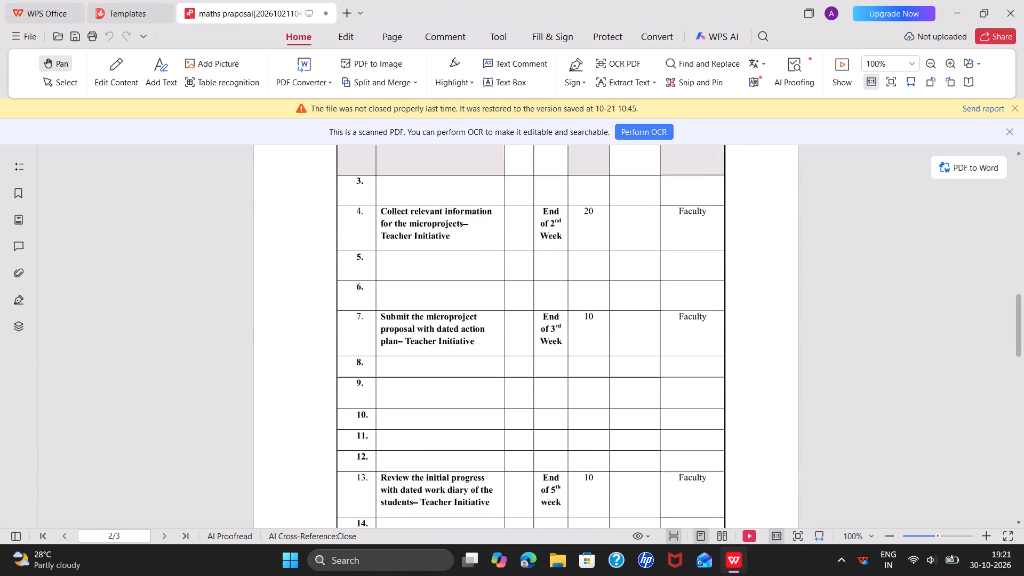
scroll(385, 331, up, 6)
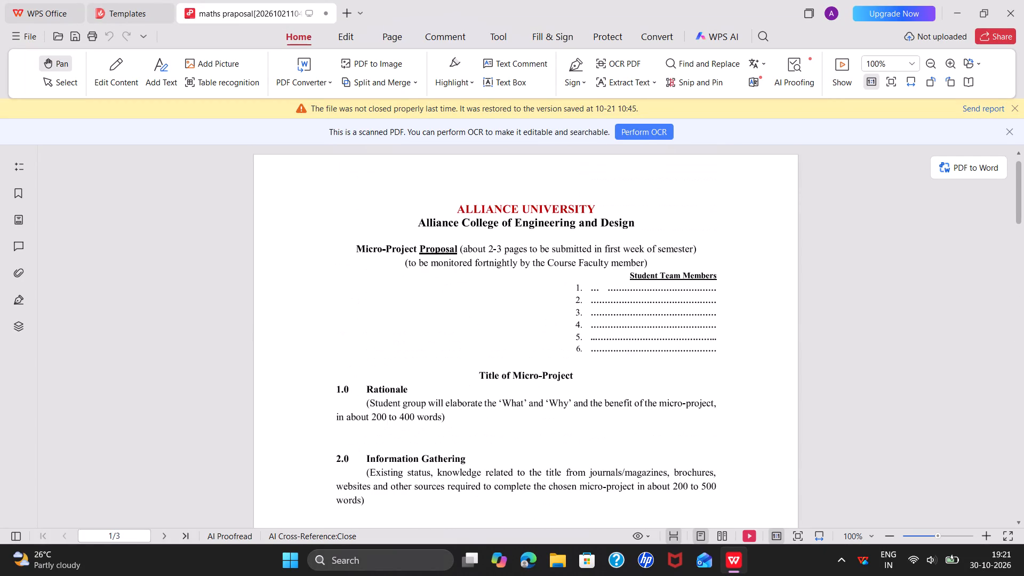
scroll(399, 285, down, 4)
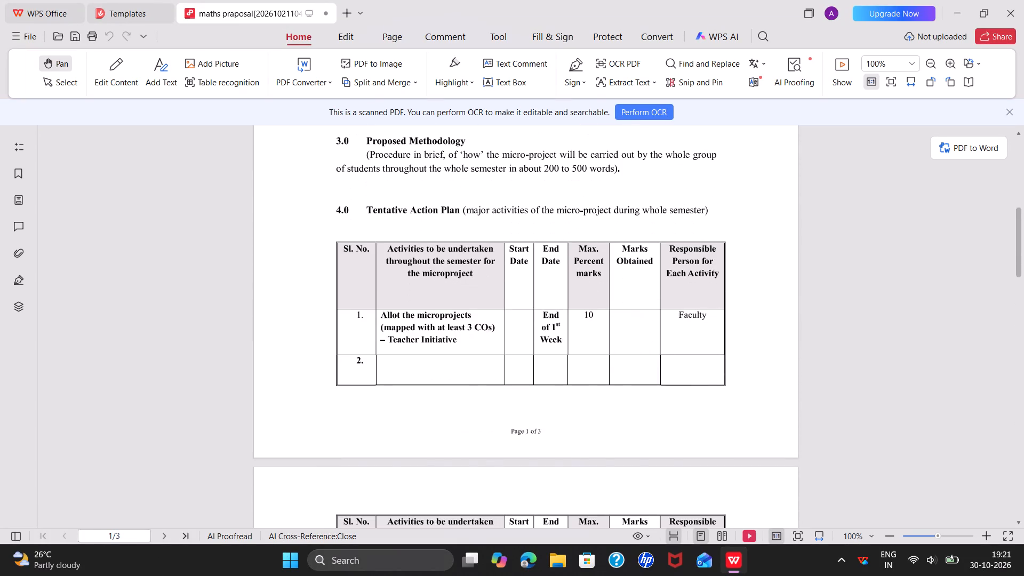
scroll(399, 285, up, 4)
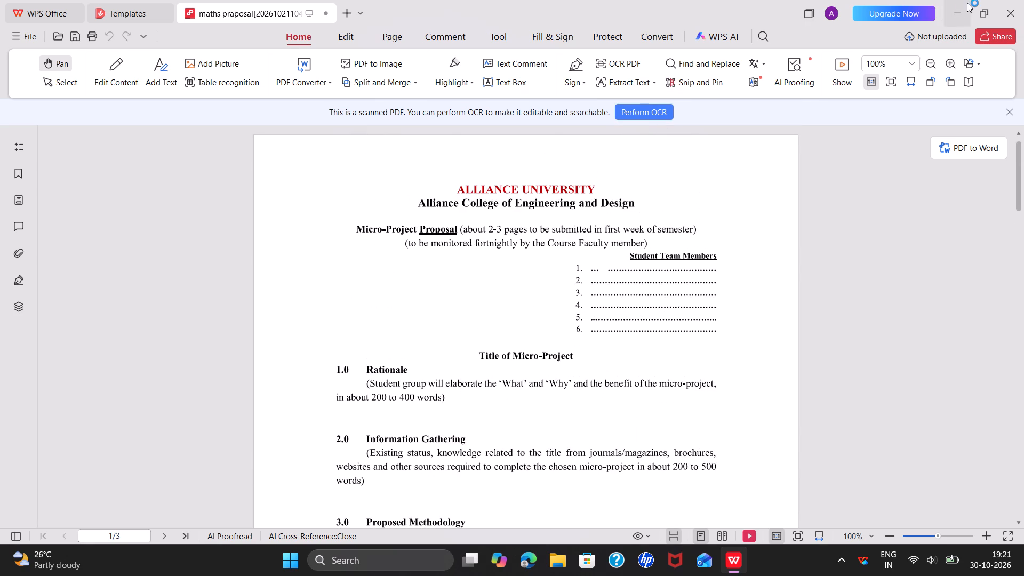
click(1017, 11)
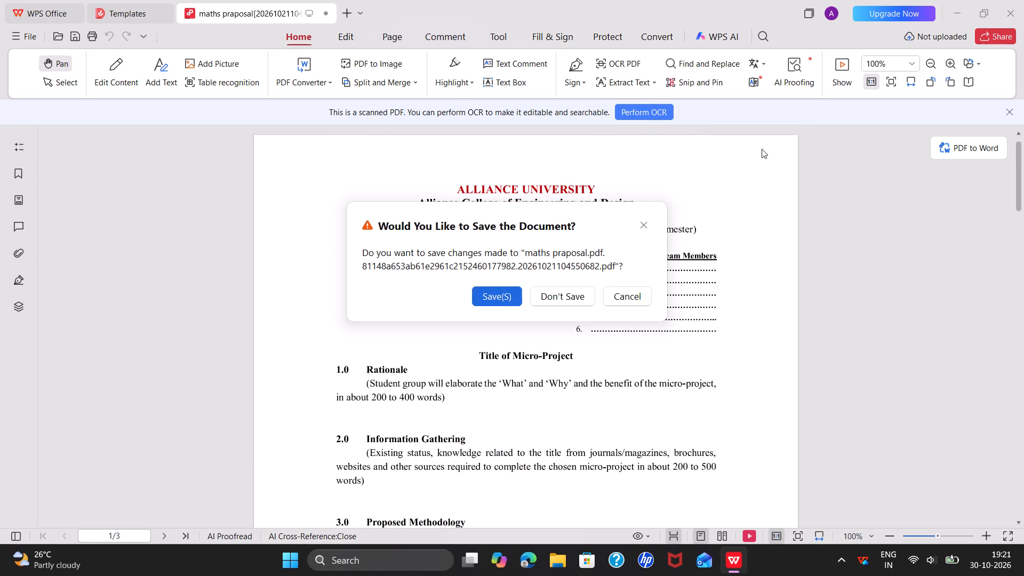
click(561, 295)
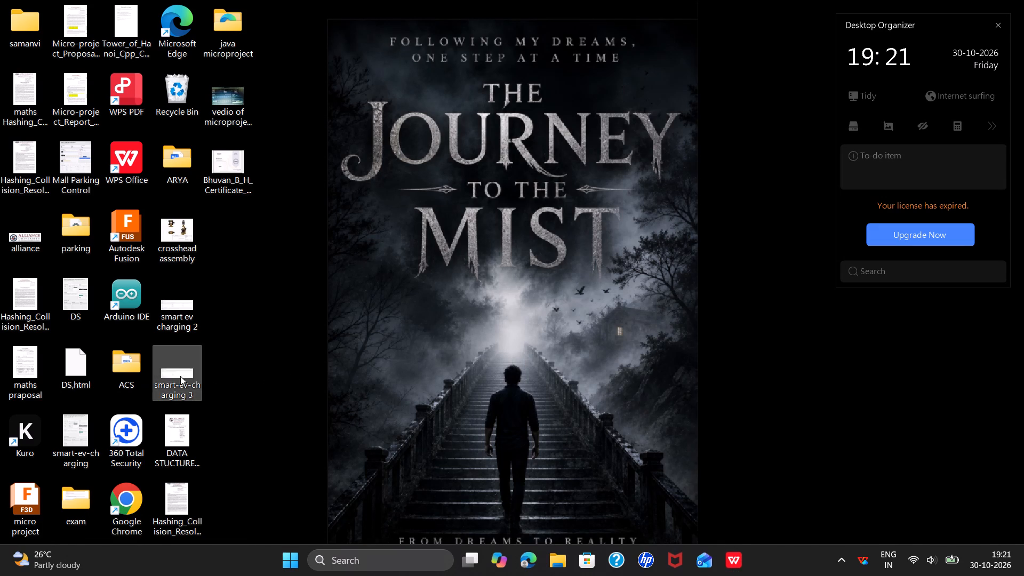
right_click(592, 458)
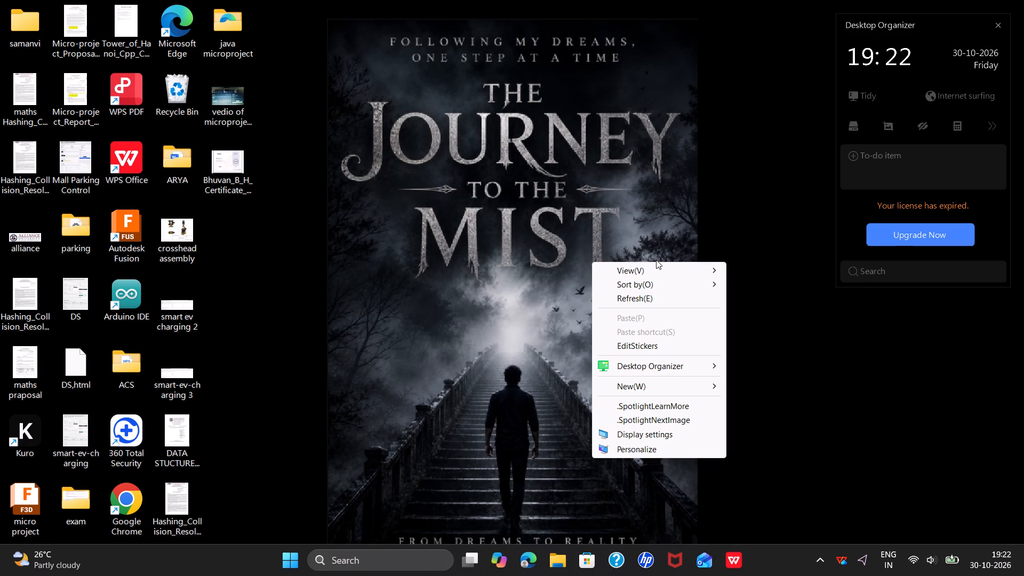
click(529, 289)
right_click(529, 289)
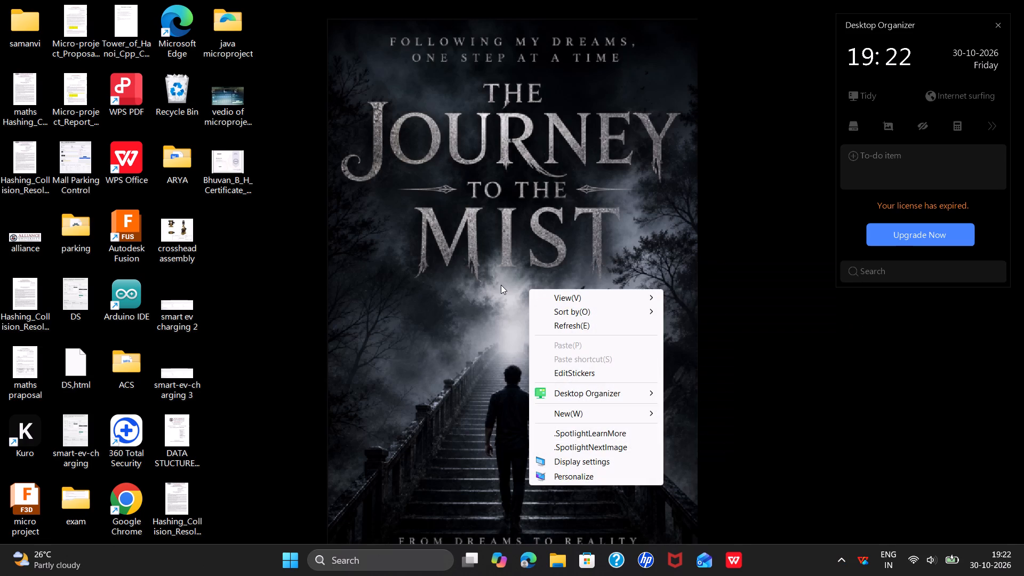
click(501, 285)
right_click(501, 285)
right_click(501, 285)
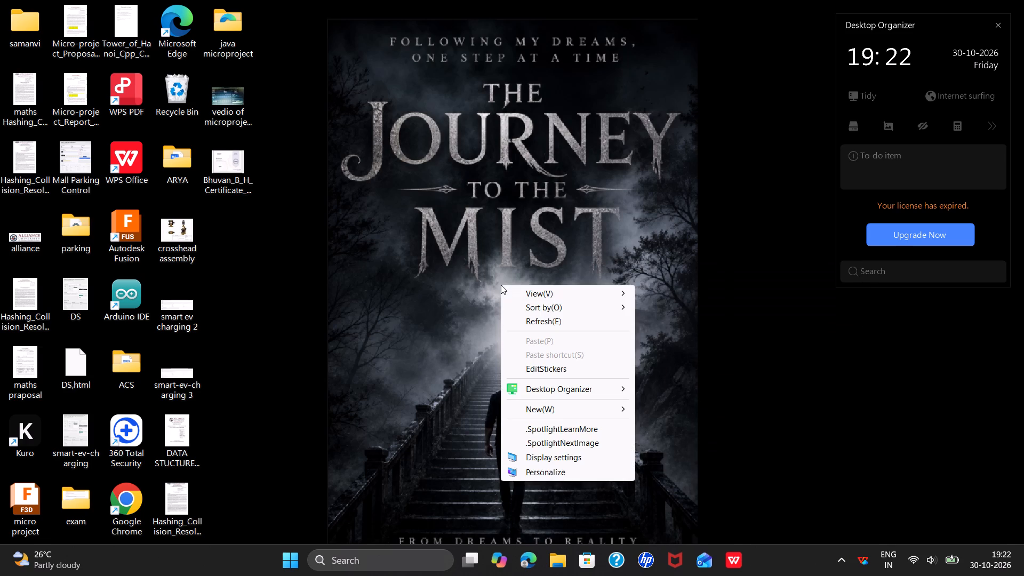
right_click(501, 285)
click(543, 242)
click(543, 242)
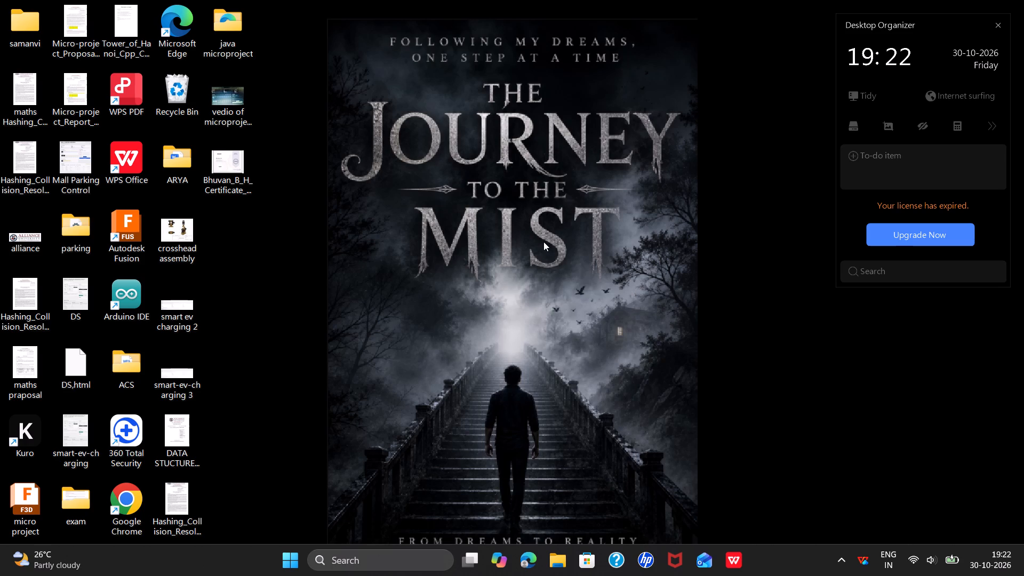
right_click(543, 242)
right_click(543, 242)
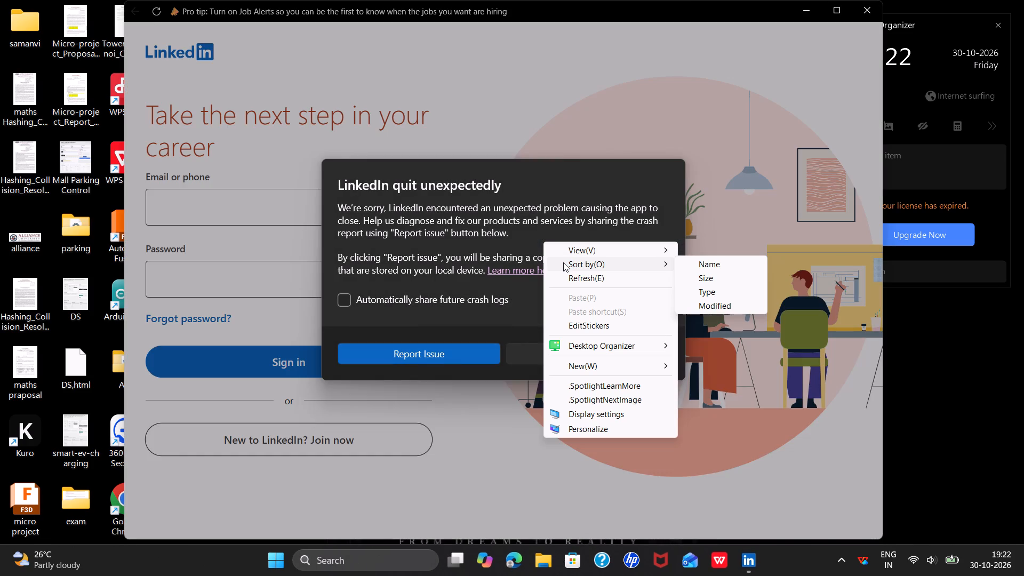
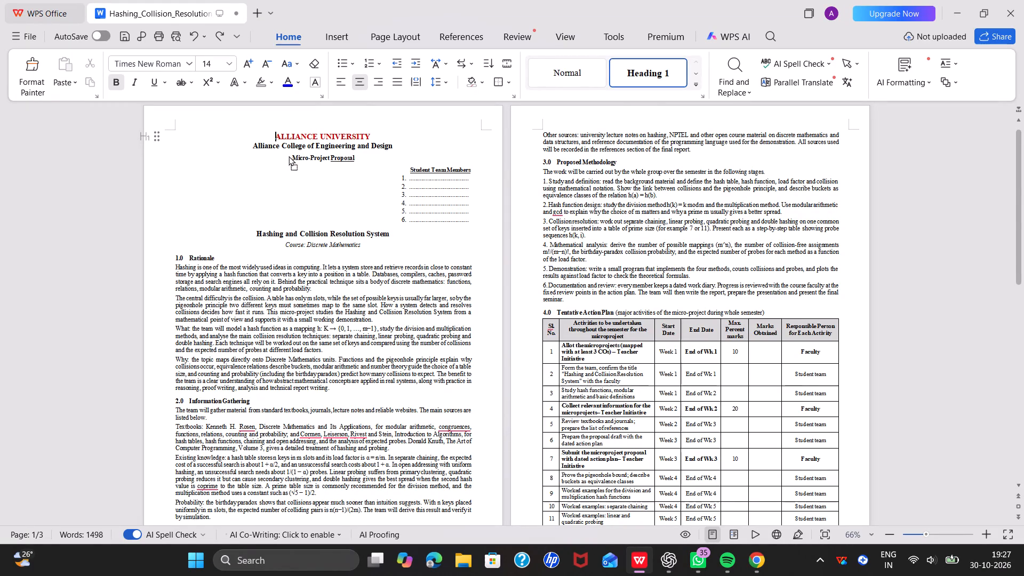
Insert four blank lines above the red "ALLIANCE UNIVERSITY" heading on the first page of the proposal.
scroll(289, 156, left, 1)
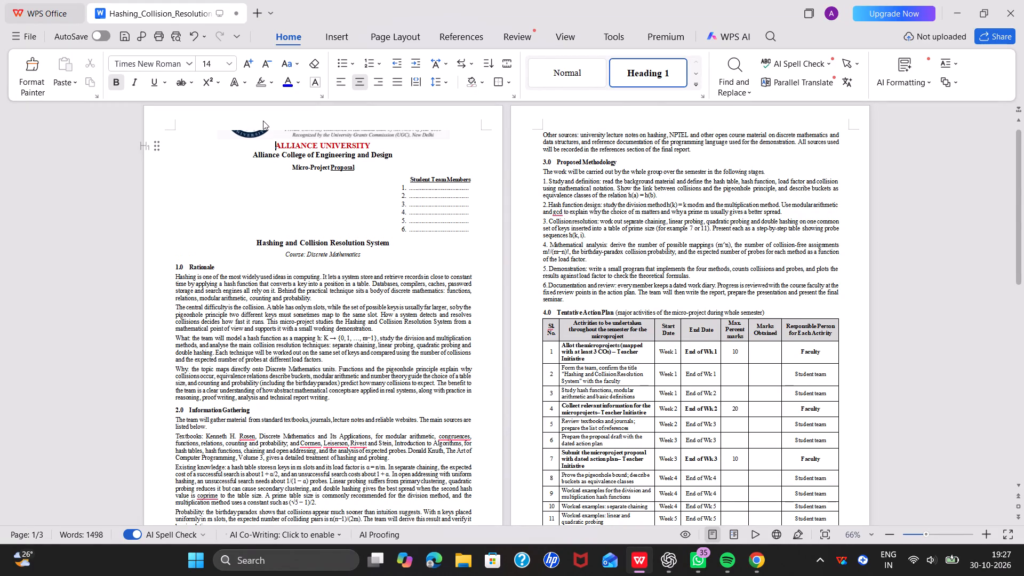
scroll(335, 173, up, 2)
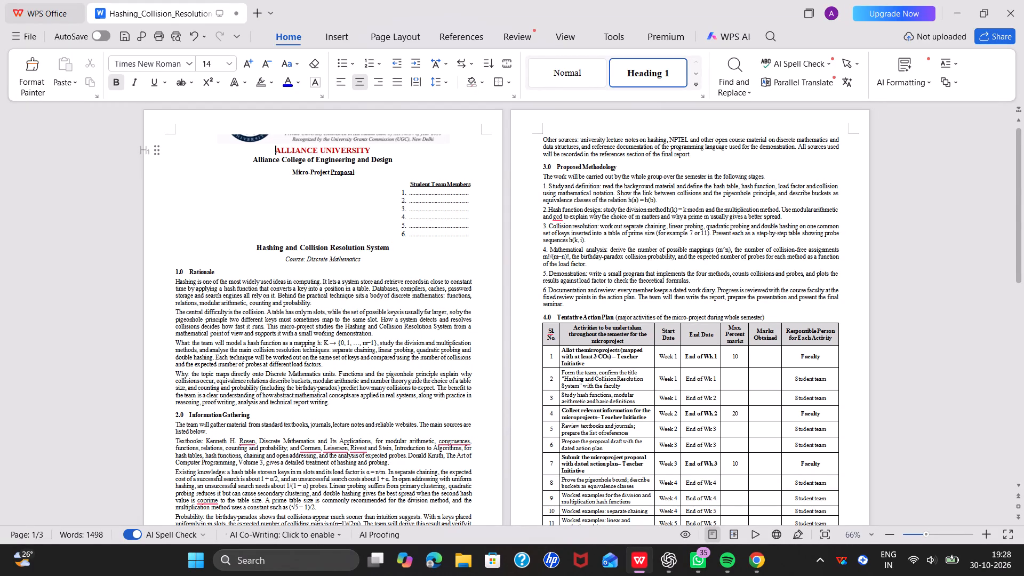
key(Return)
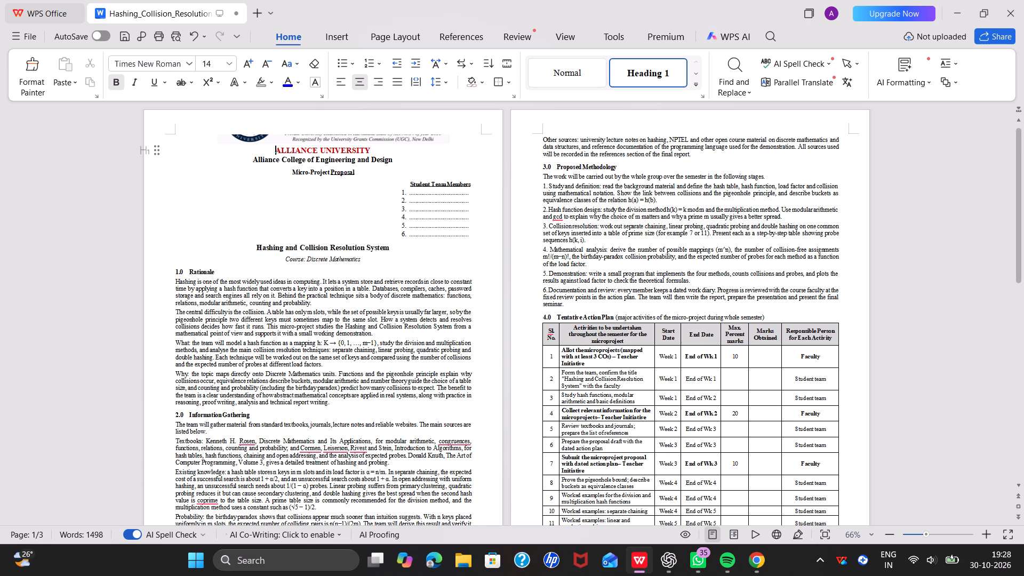
key(Return)
key(Return)
key(Return)
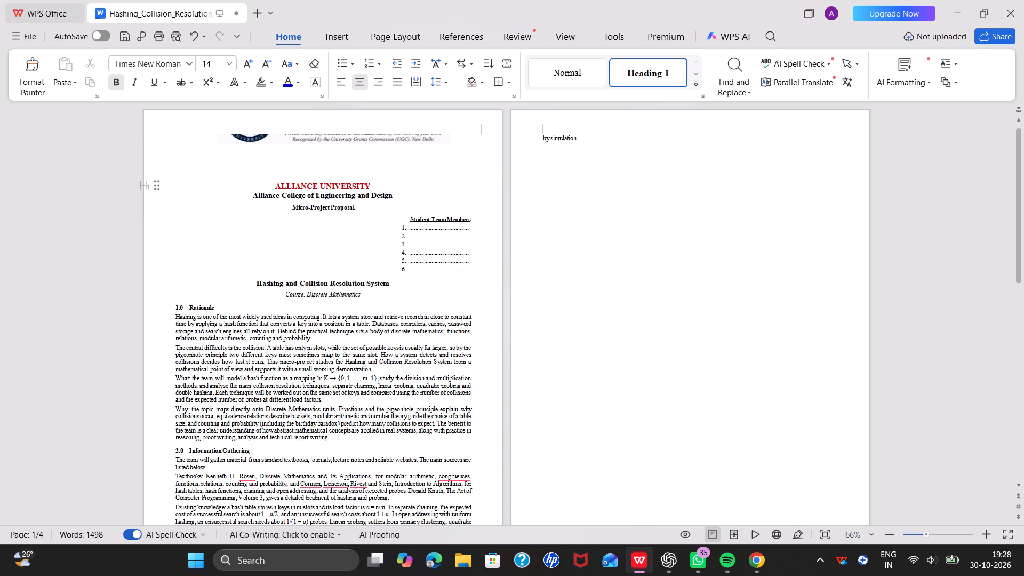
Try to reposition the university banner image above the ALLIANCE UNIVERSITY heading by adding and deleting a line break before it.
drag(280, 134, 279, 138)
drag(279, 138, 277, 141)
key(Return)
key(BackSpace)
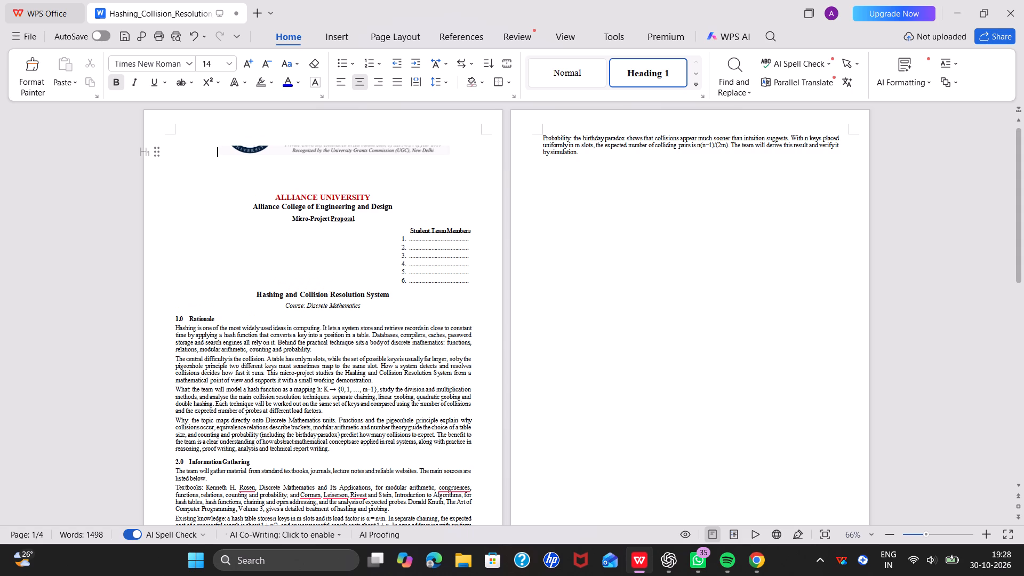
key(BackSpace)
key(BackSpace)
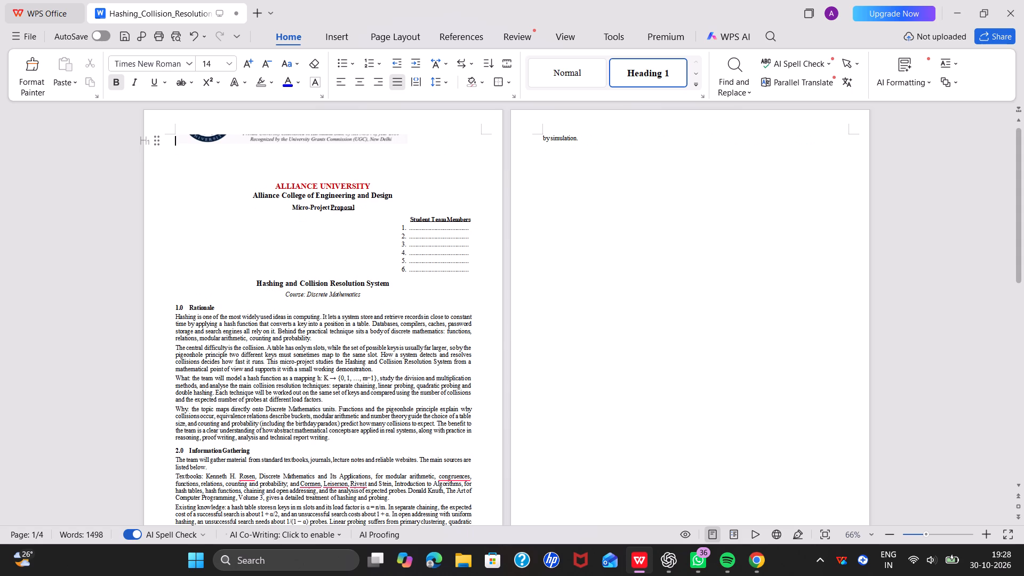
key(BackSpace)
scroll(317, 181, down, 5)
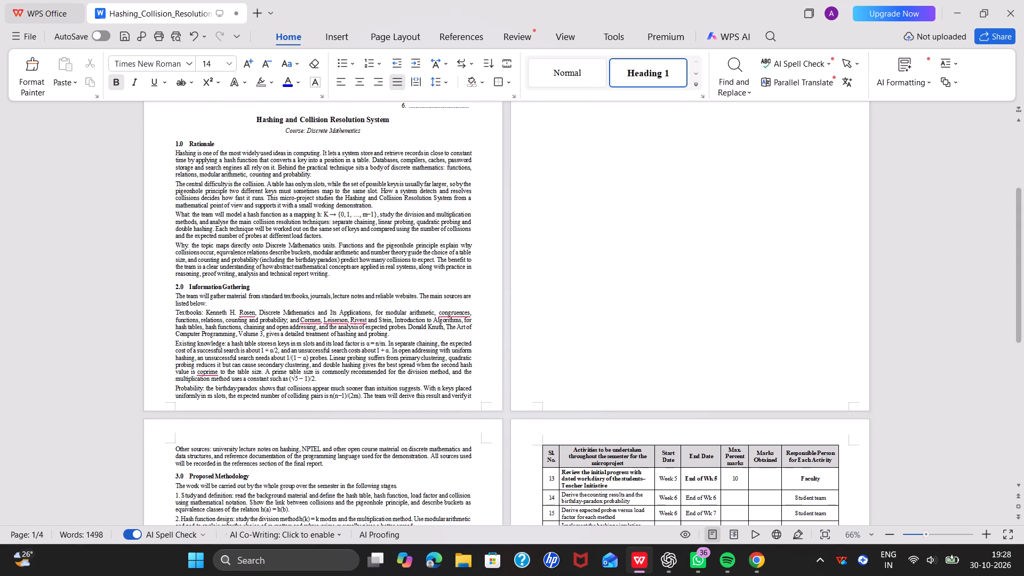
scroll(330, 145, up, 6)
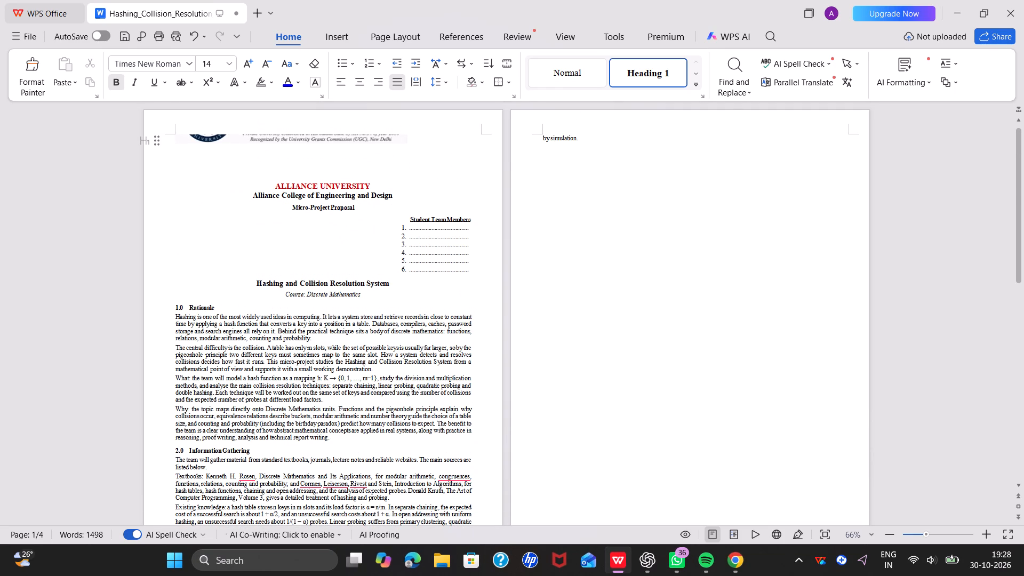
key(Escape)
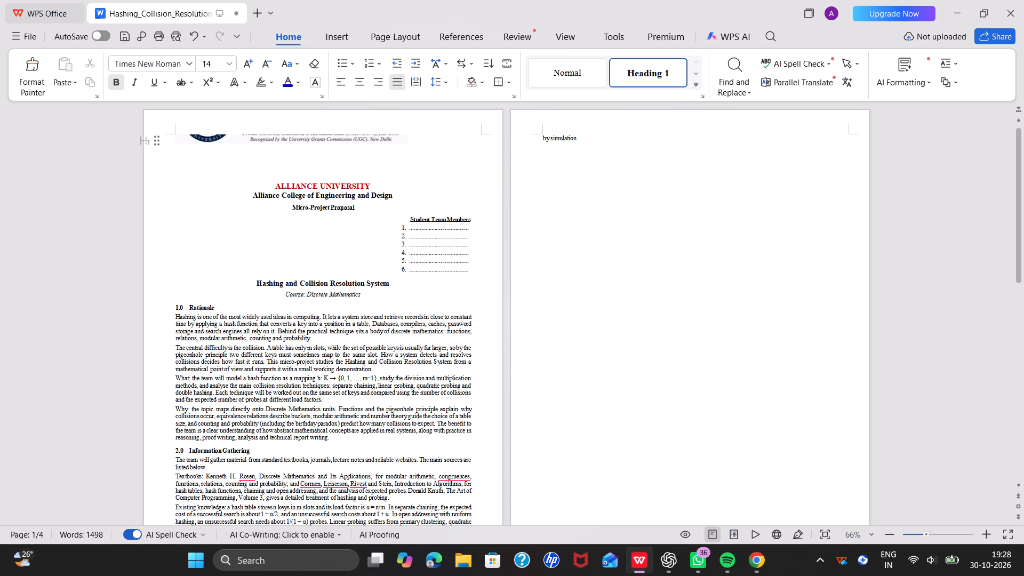
Undo the line break edits and the insertion of the university banner above the ALLIANCE UNIVERSITY heading.
click(193, 29)
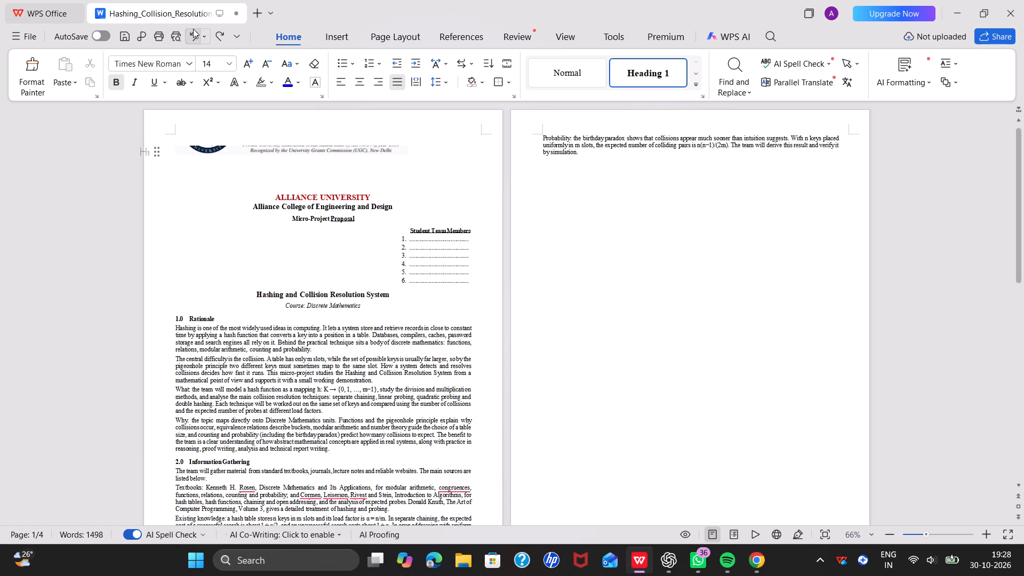
click(193, 29)
click(193, 29)
click(193, 29)
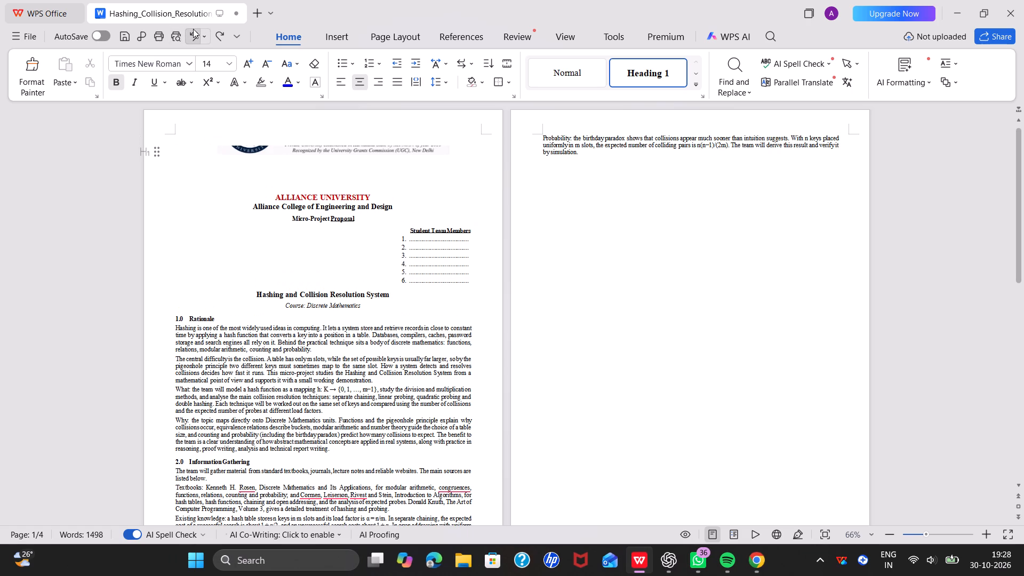
click(193, 29)
click(193, 29)
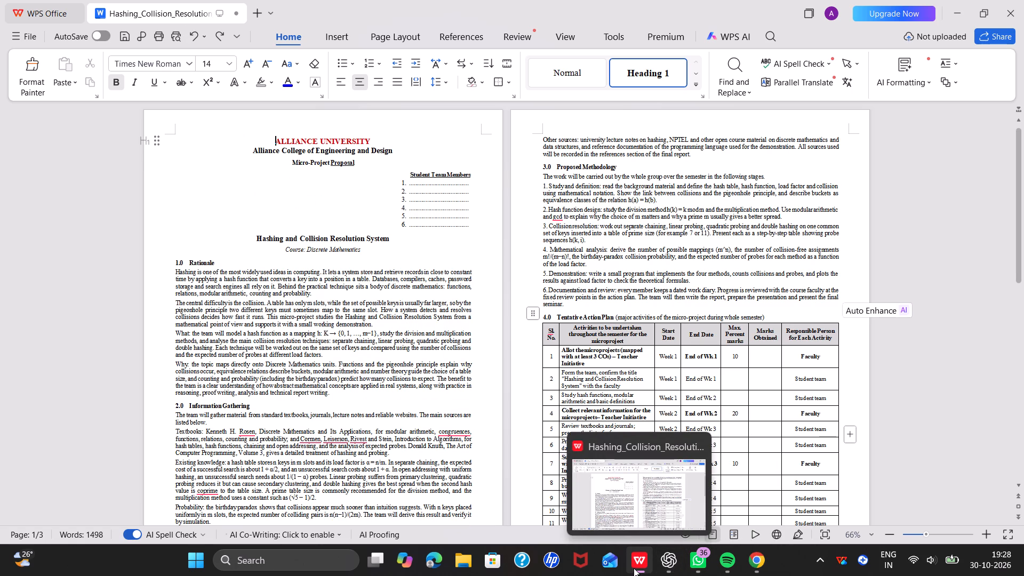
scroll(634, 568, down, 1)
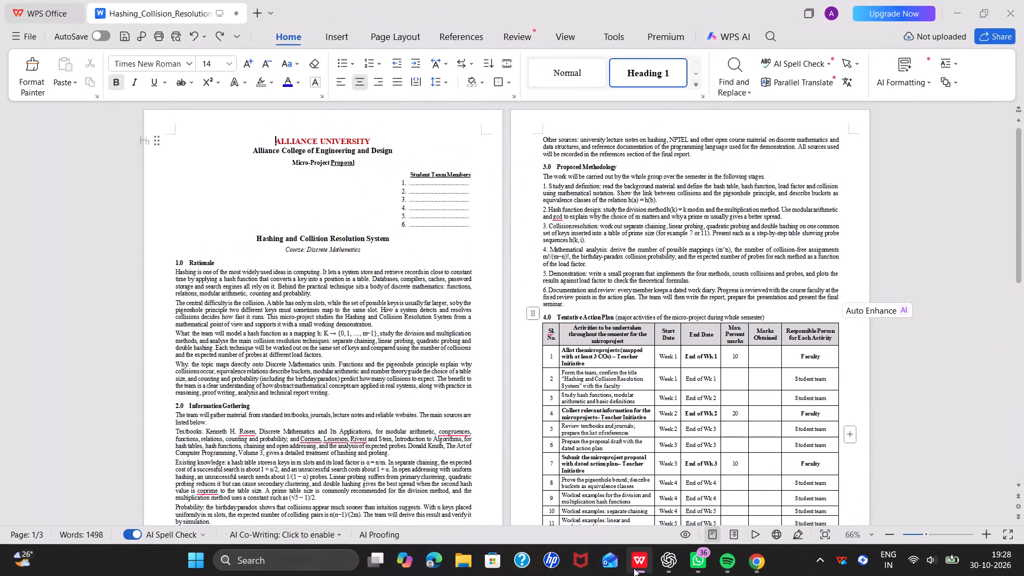
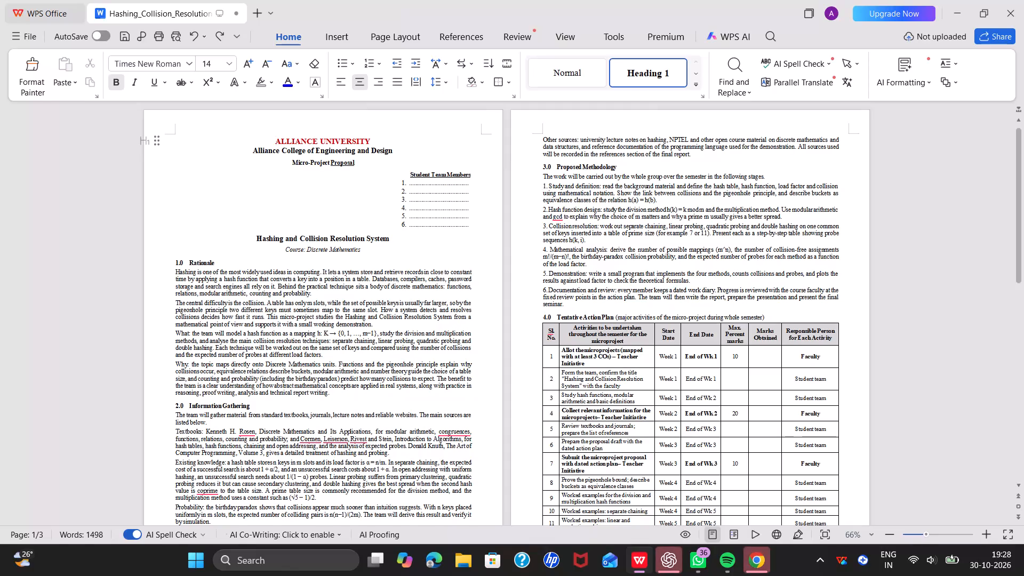
Add a blank line above the ALLIANCE UNIVERSITY heading.
key(Return)
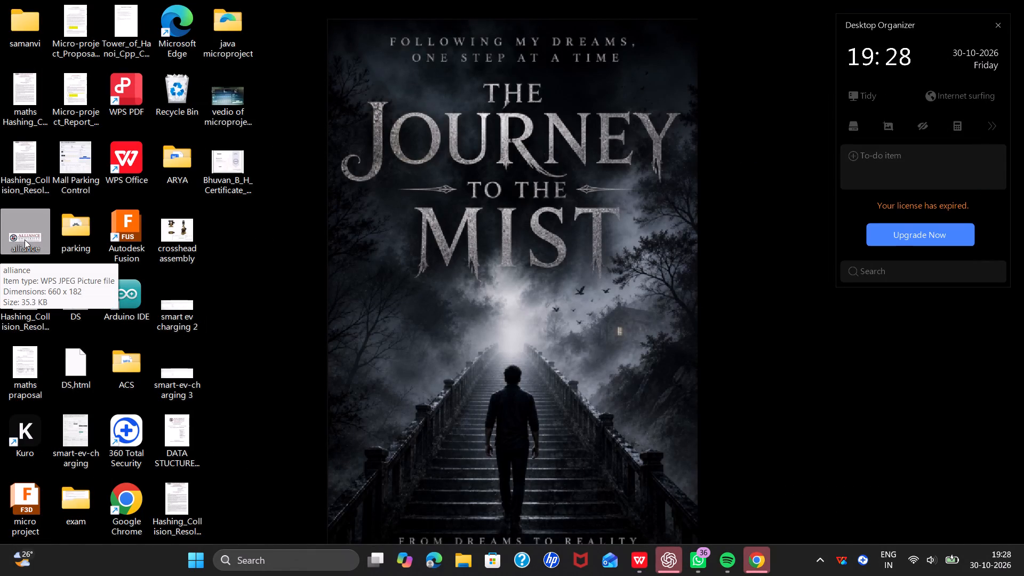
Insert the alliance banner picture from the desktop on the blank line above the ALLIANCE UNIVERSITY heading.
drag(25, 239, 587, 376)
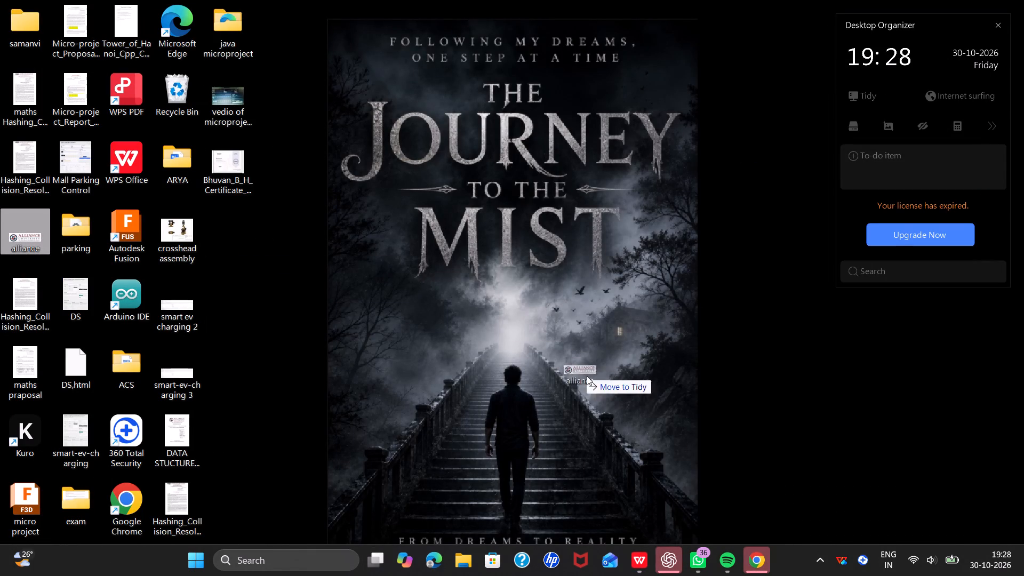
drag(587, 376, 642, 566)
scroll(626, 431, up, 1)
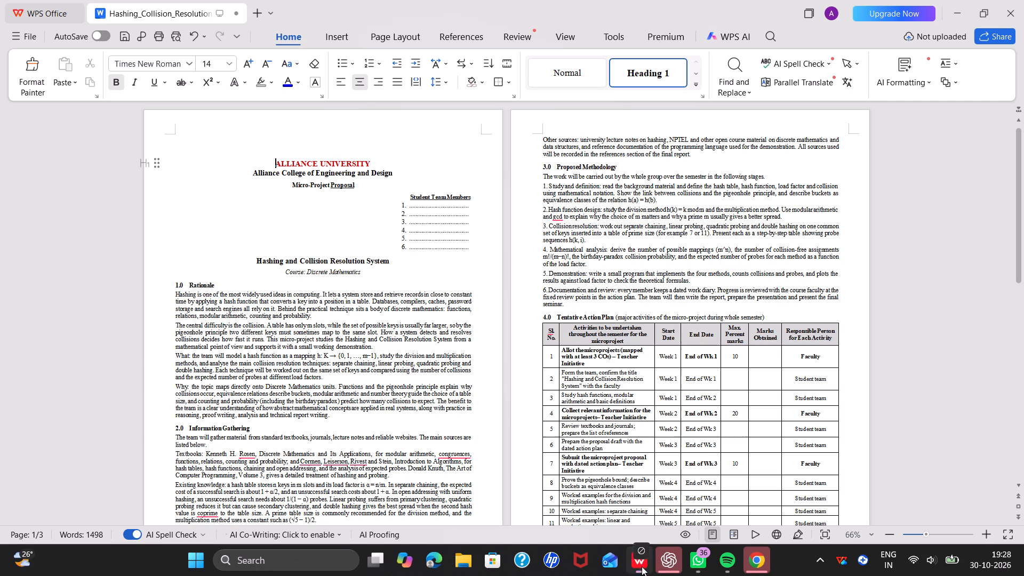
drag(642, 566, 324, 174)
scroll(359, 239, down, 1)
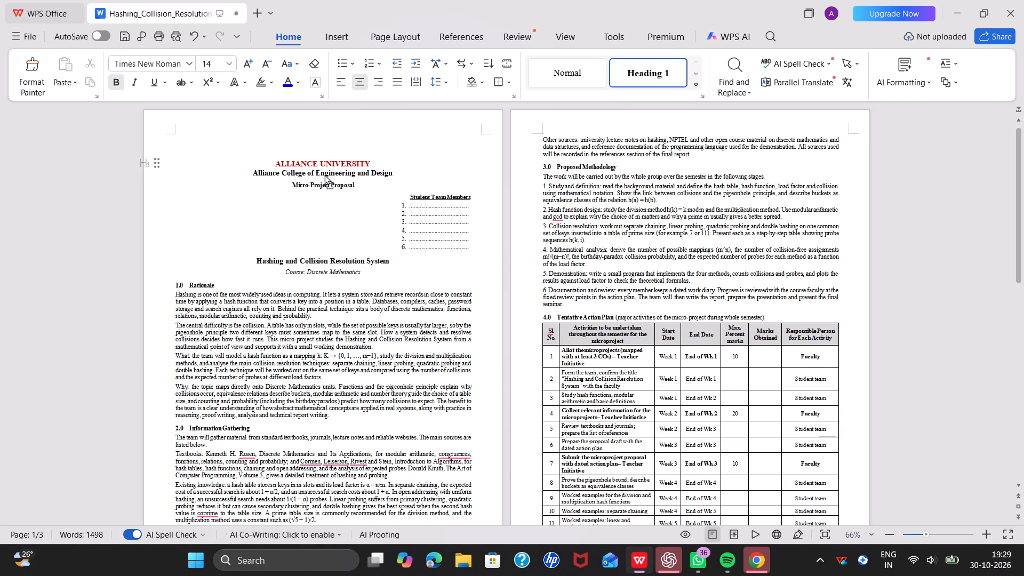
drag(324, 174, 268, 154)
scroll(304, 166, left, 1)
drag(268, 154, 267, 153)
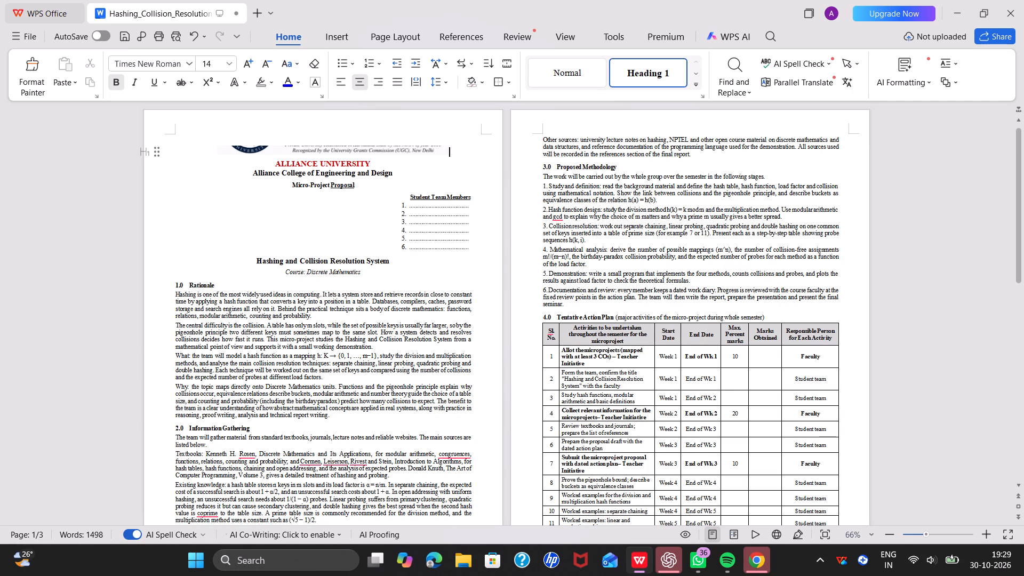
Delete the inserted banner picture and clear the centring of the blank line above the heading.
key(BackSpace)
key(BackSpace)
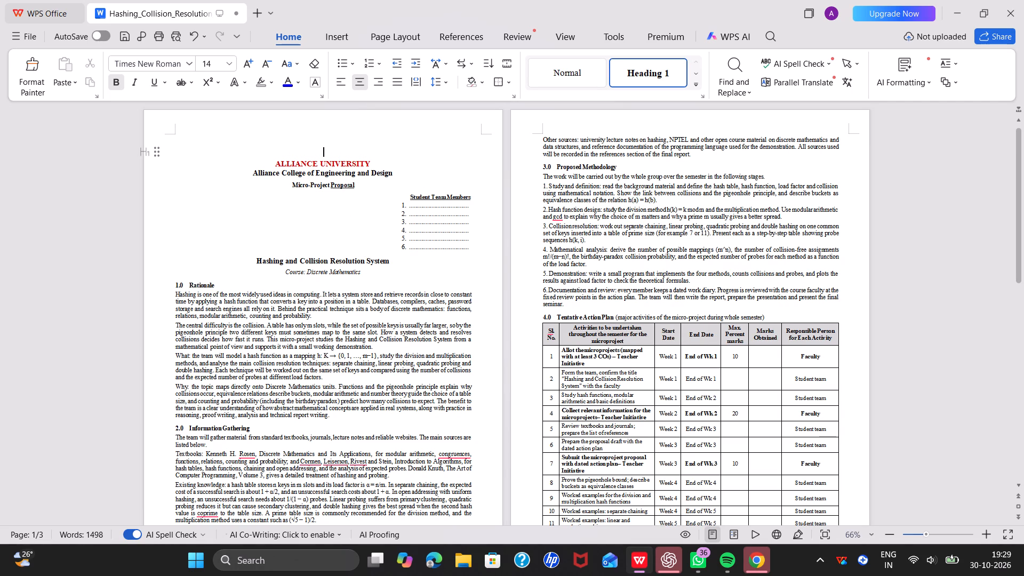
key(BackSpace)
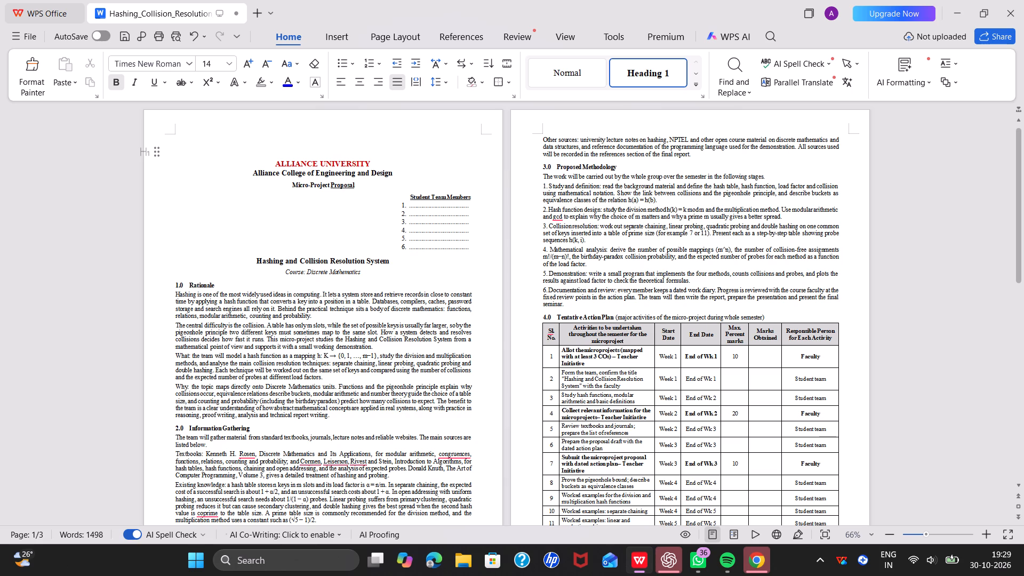
Look over the proposal's text sections and the tentative action plan table.
scroll(607, 233, right, 1)
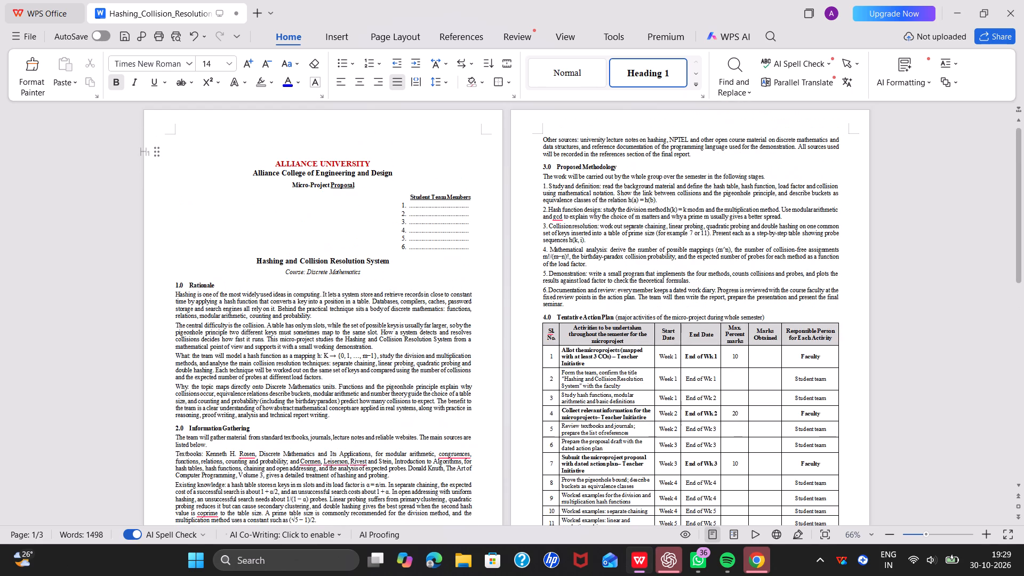
scroll(607, 233, right, 1)
scroll(485, 134, down, 2)
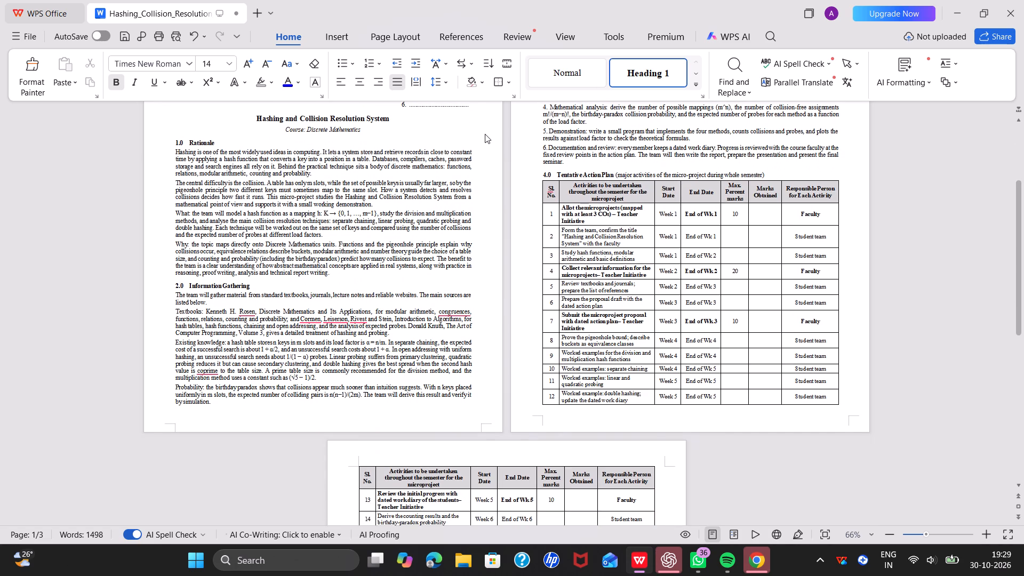
scroll(485, 134, down, 1)
scroll(485, 134, right, 2)
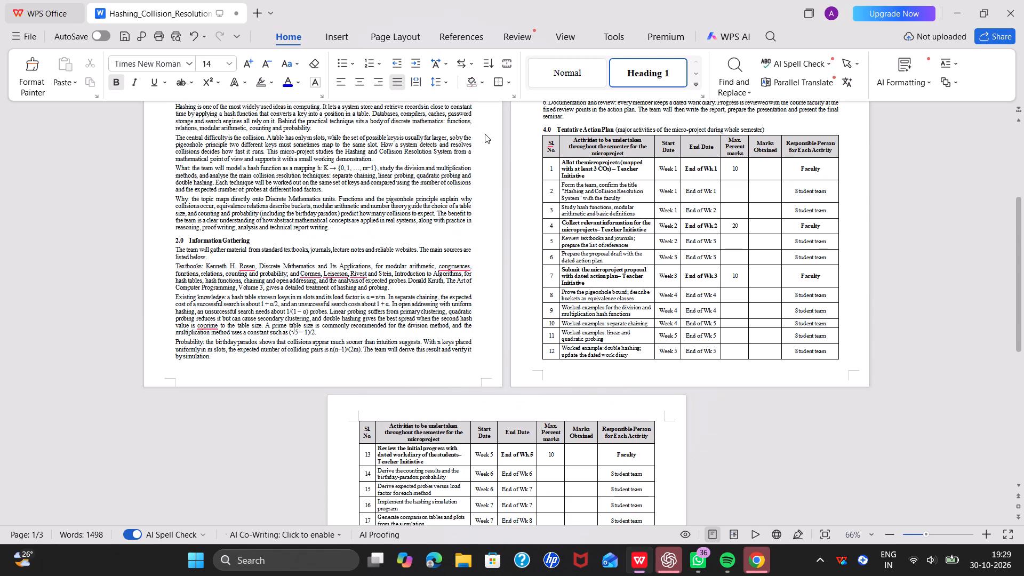
scroll(528, 198, up, 1)
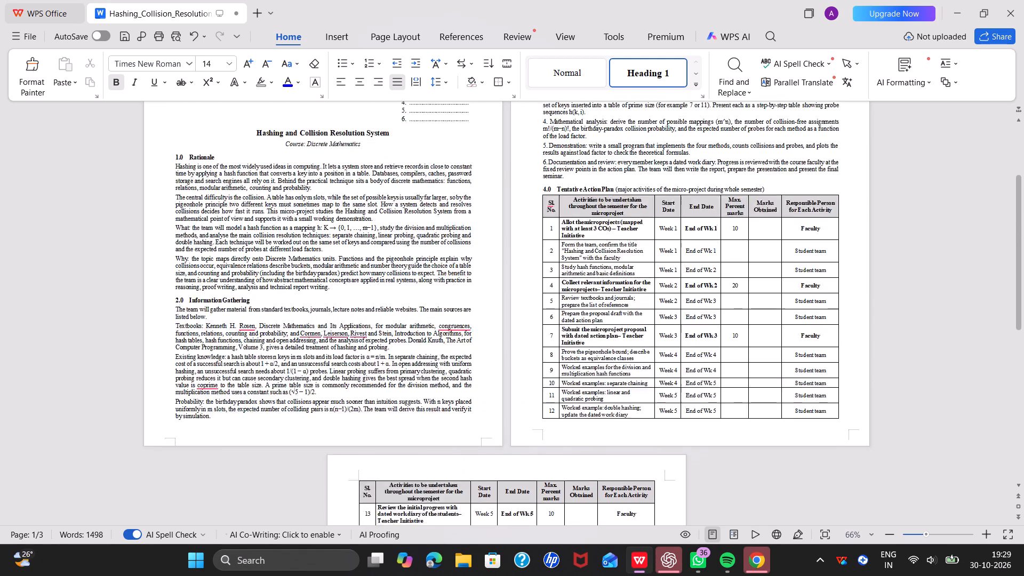
scroll(528, 198, up, 3)
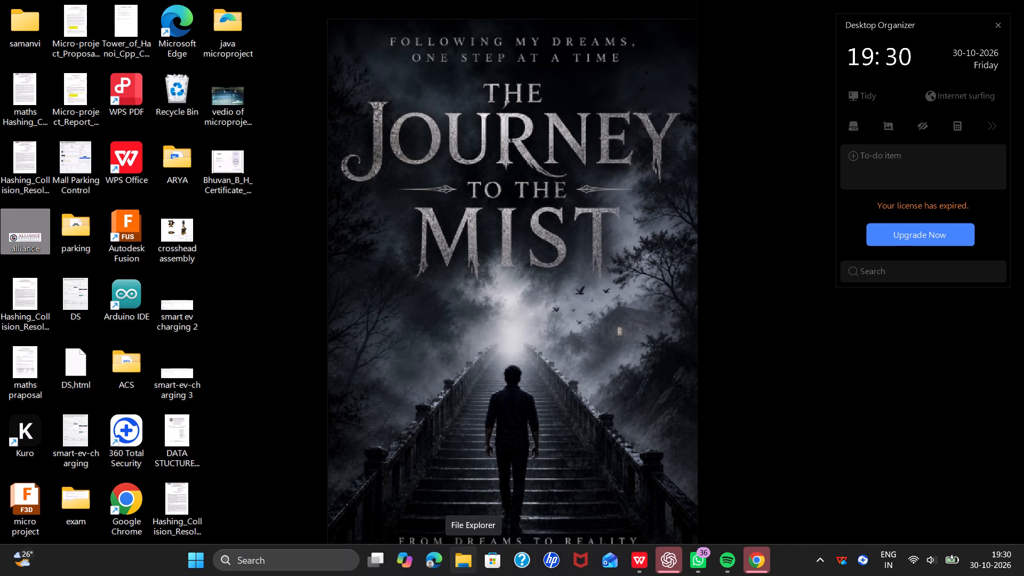
Switch back to WPS Office and open Hashing_Collision_Resolution_Proposal_Team_Names 2.wps from the ACS folder on the desktop.
click(641, 562)
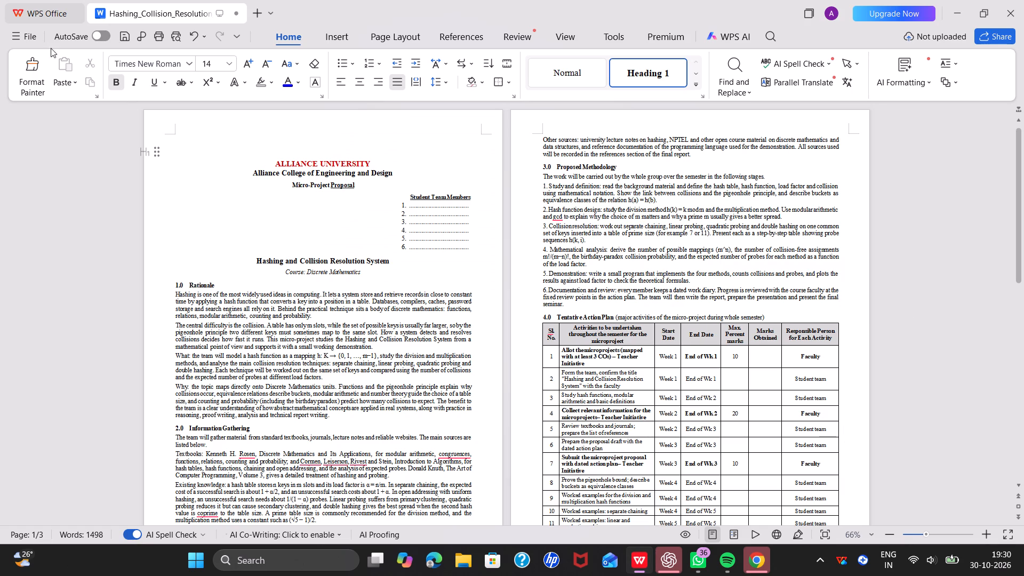
click(19, 36)
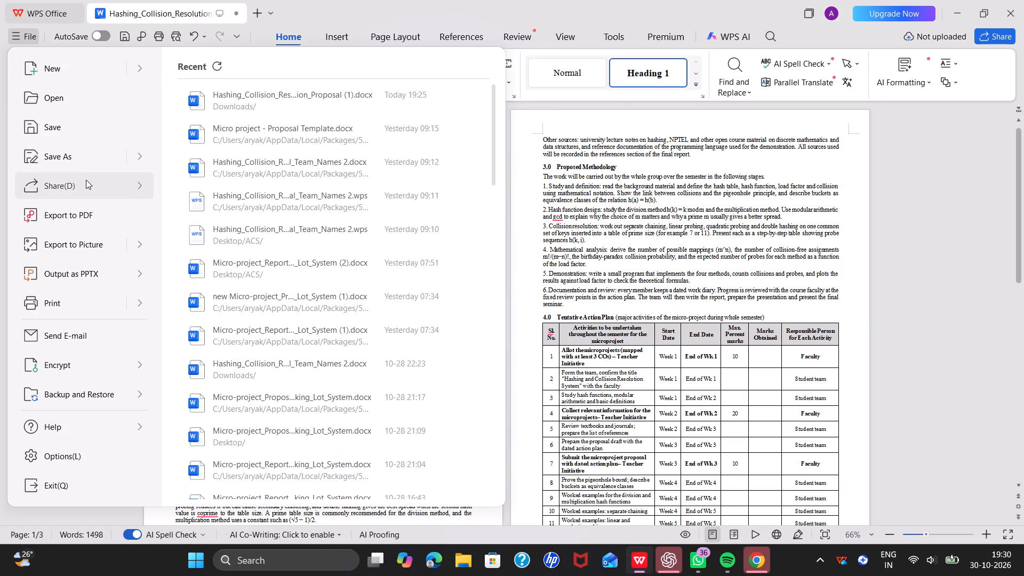
click(62, 110)
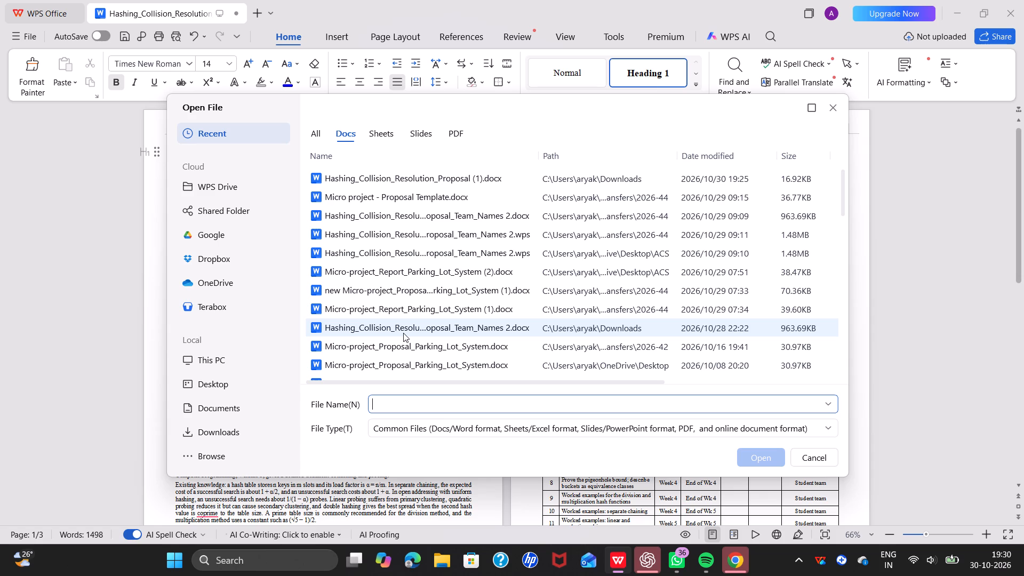
double_click(424, 251)
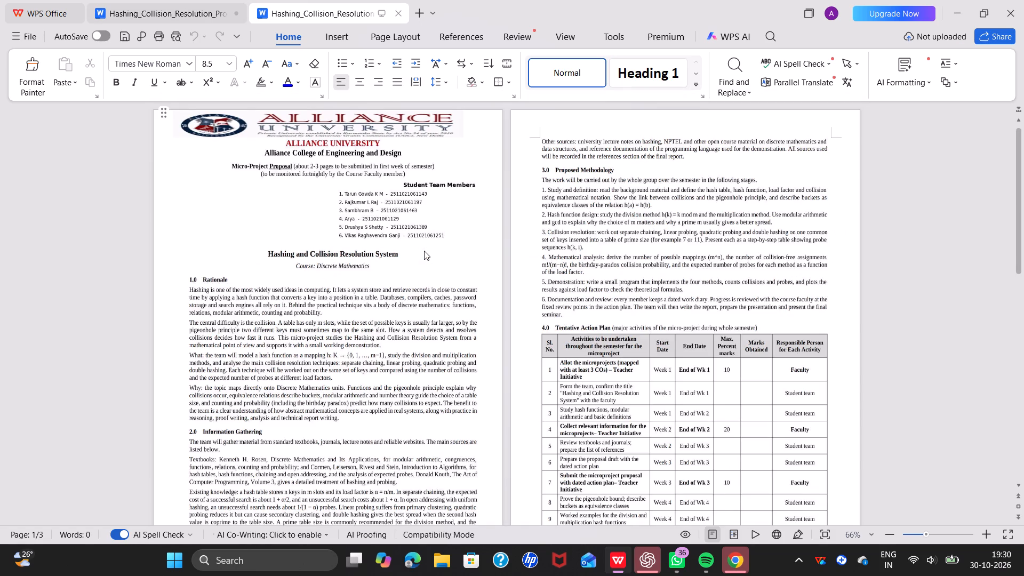
Browse the recent documents on the WPS Office home page for other versions of the proposal.
click(450, 233)
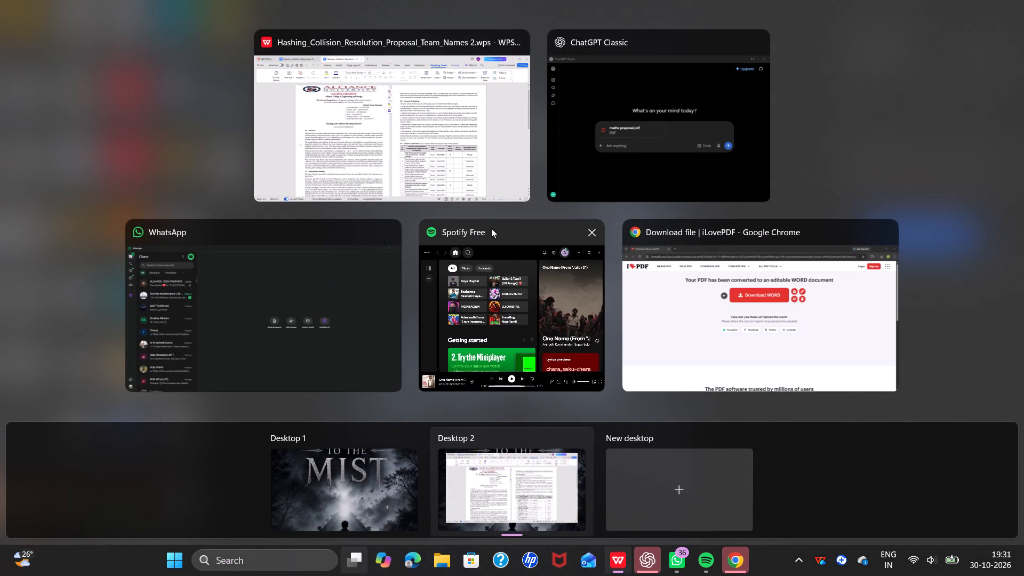
click(509, 177)
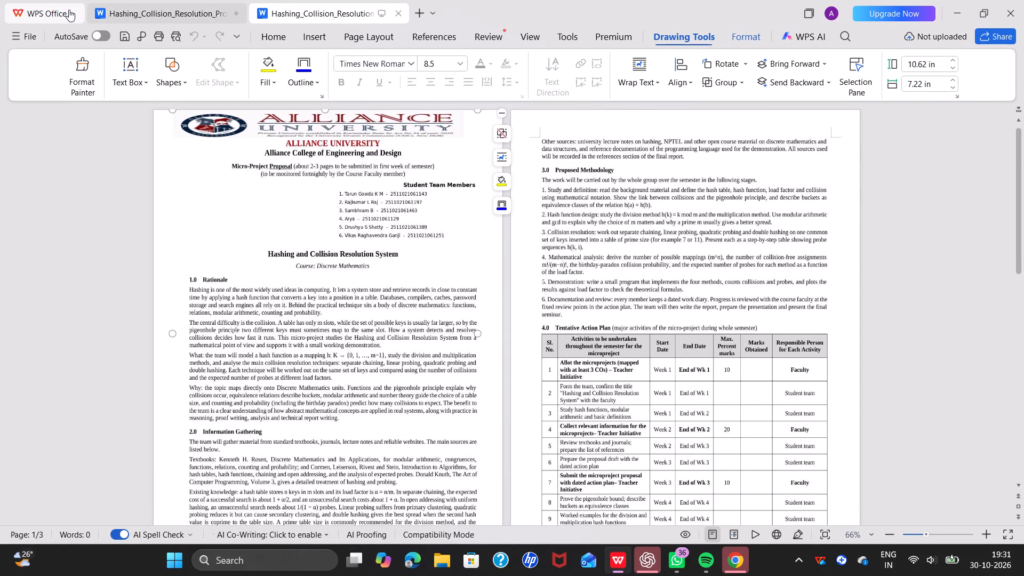
click(69, 10)
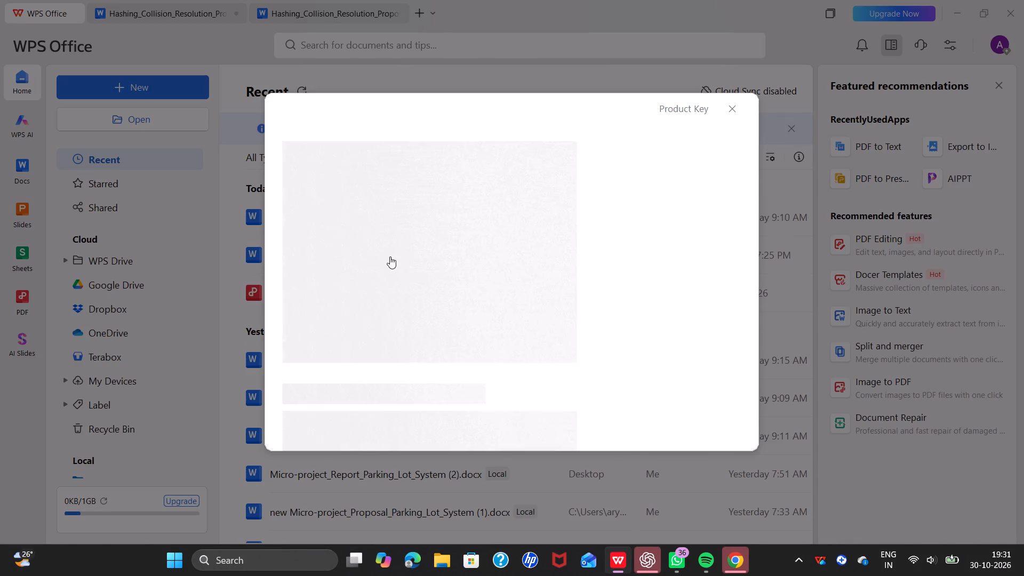
click(768, 98)
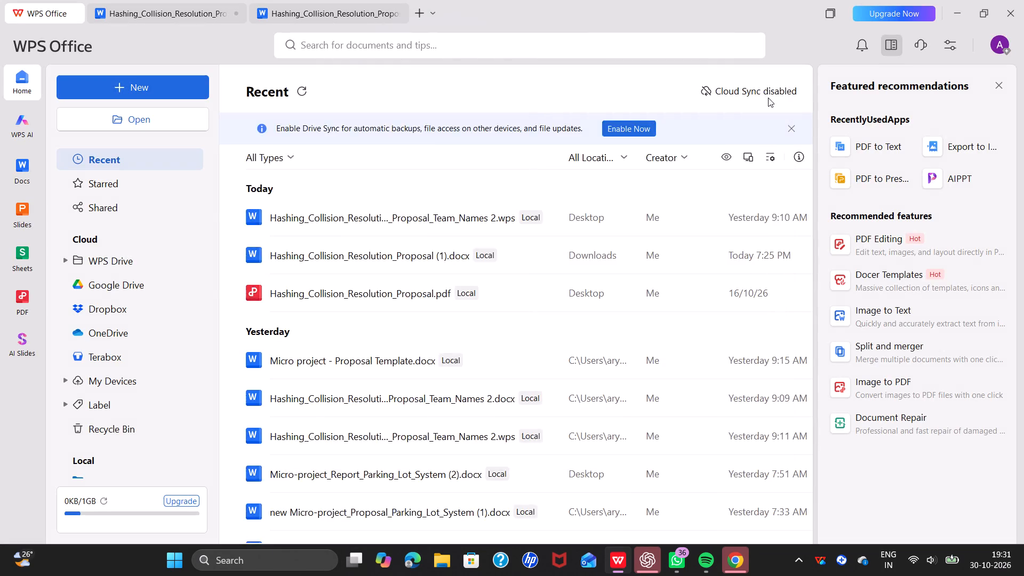
scroll(587, 404, down, 2)
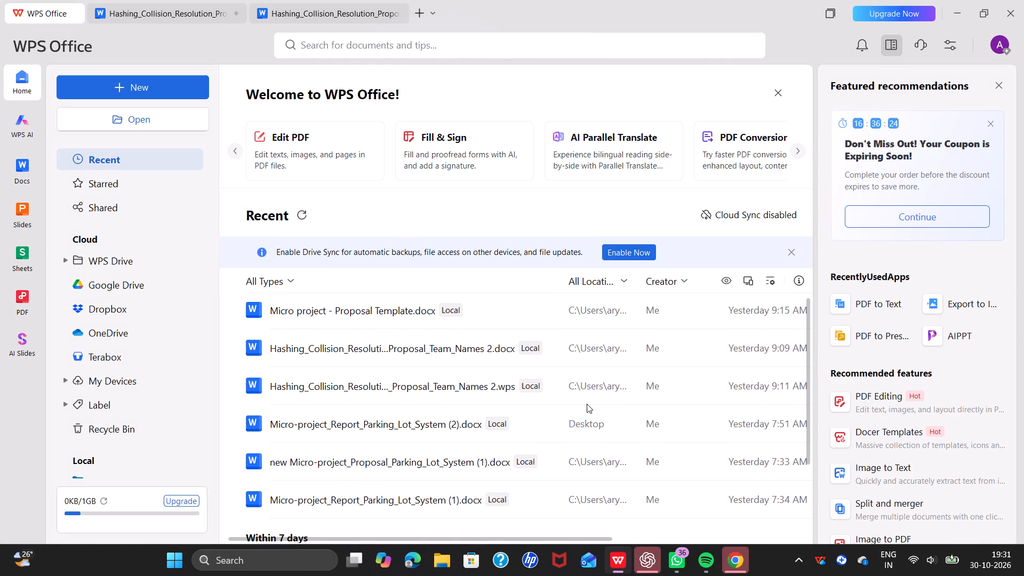
scroll(587, 404, down, 1)
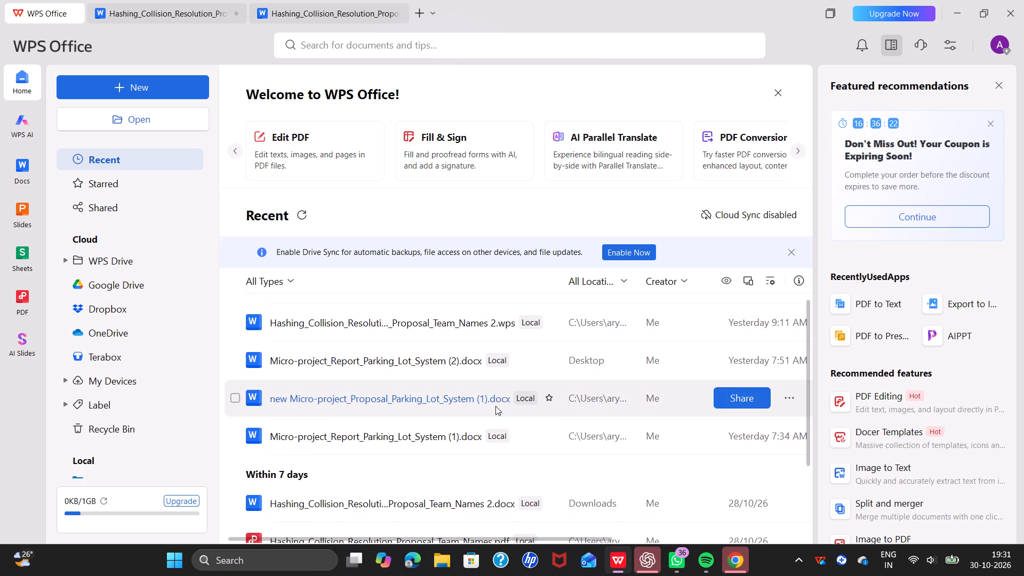
scroll(479, 409, up, 2)
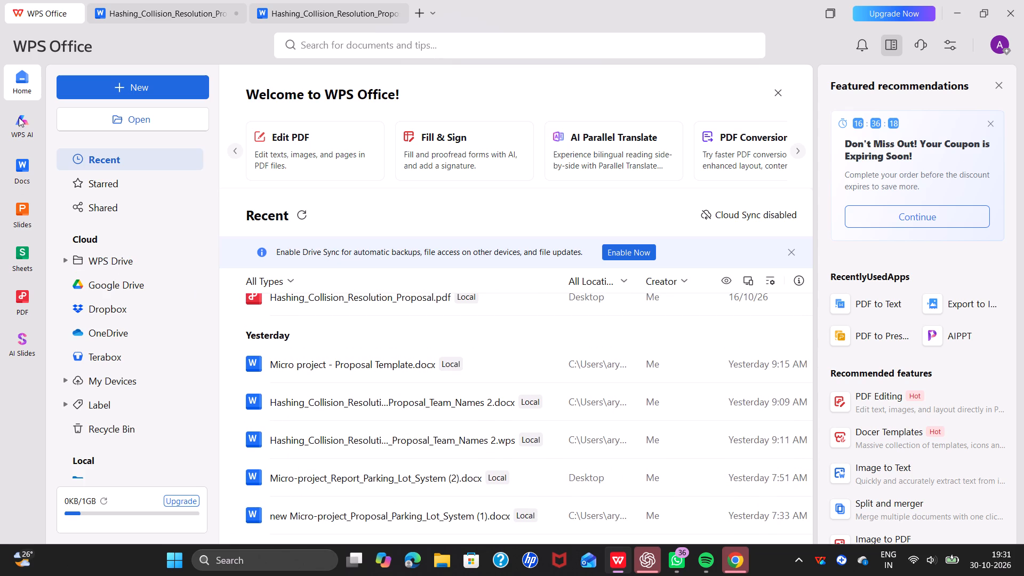
click(26, 19)
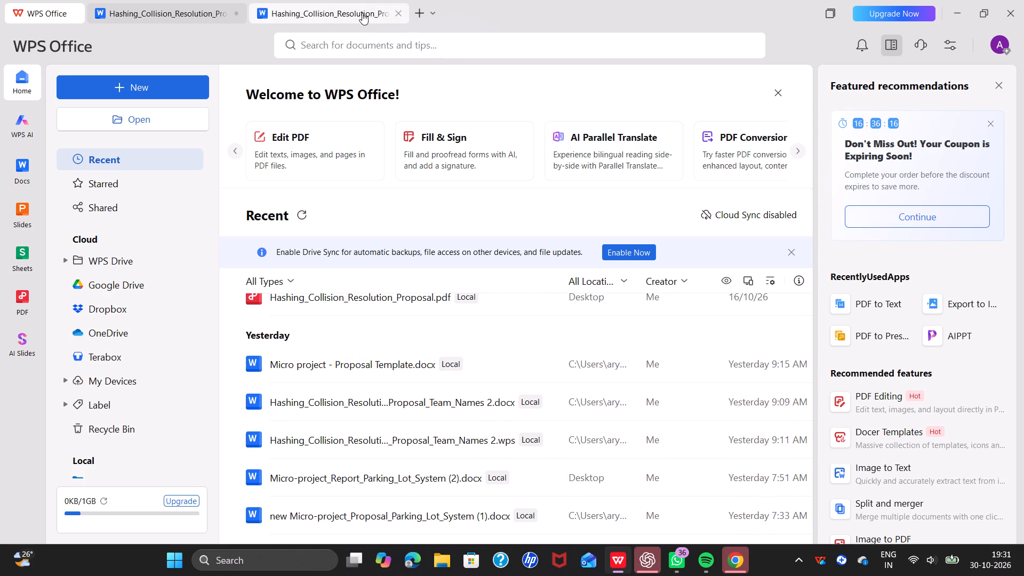
Reopen Hashing_Collision_Resolution_Proposal_Team_Names 2.wps from the recent documents.
click(220, 0)
click(17, 33)
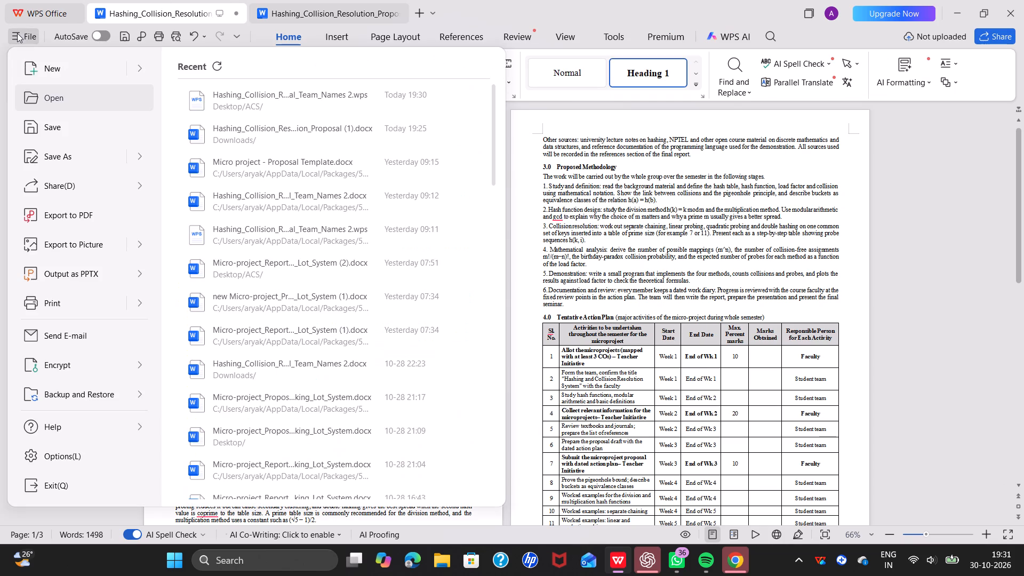
click(85, 96)
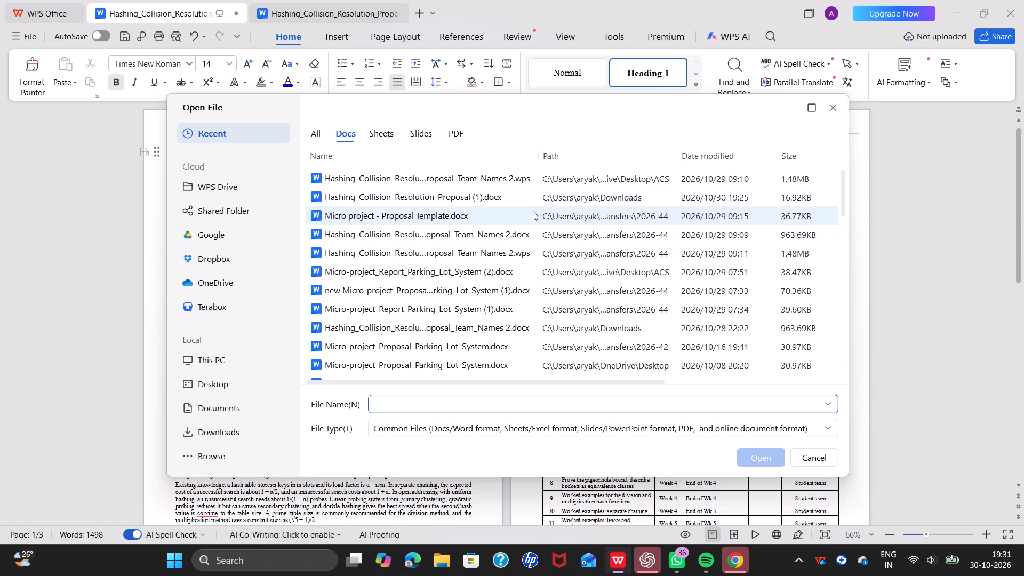
double_click(467, 185)
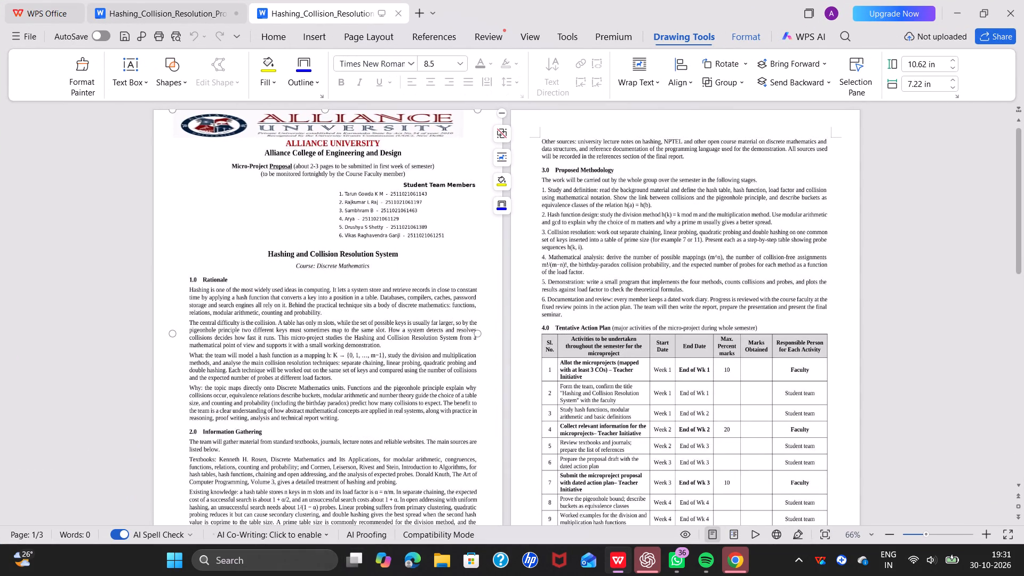
Move the first page's content frame slightly down so the whole ALLIANCE UNIVERSITY banner fits on the page.
drag(338, 193, 396, 206)
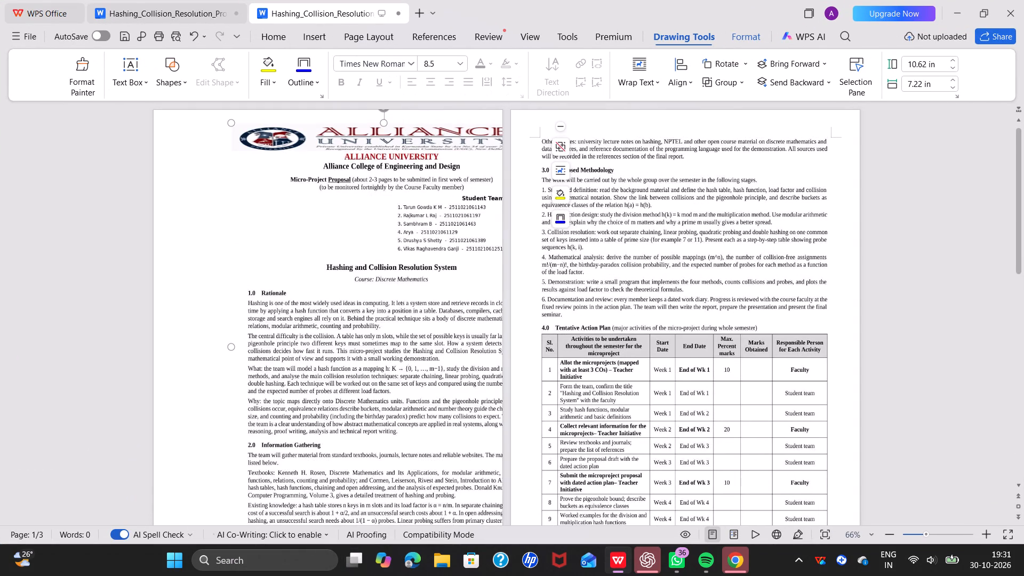
drag(382, 203, 317, 199)
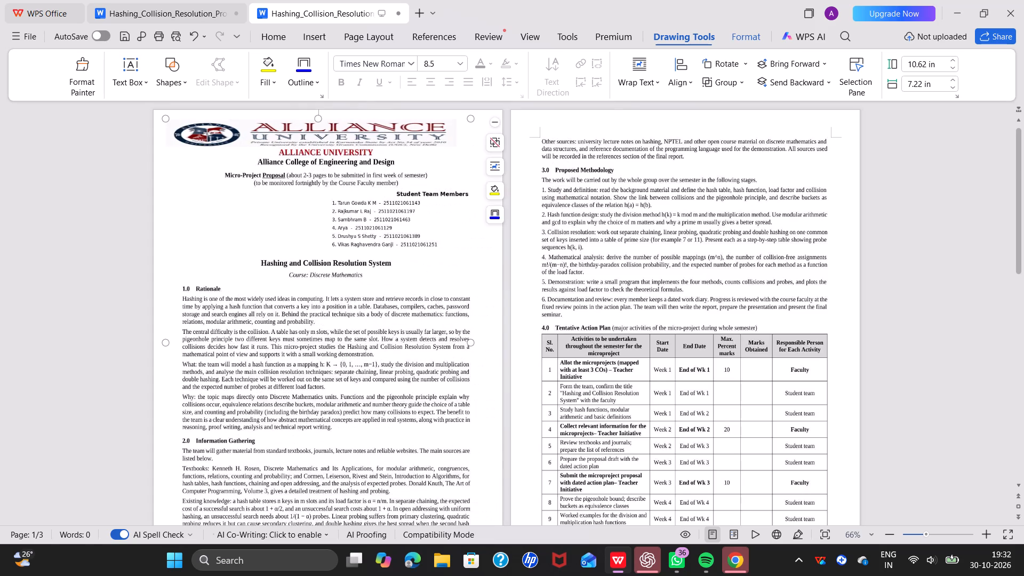
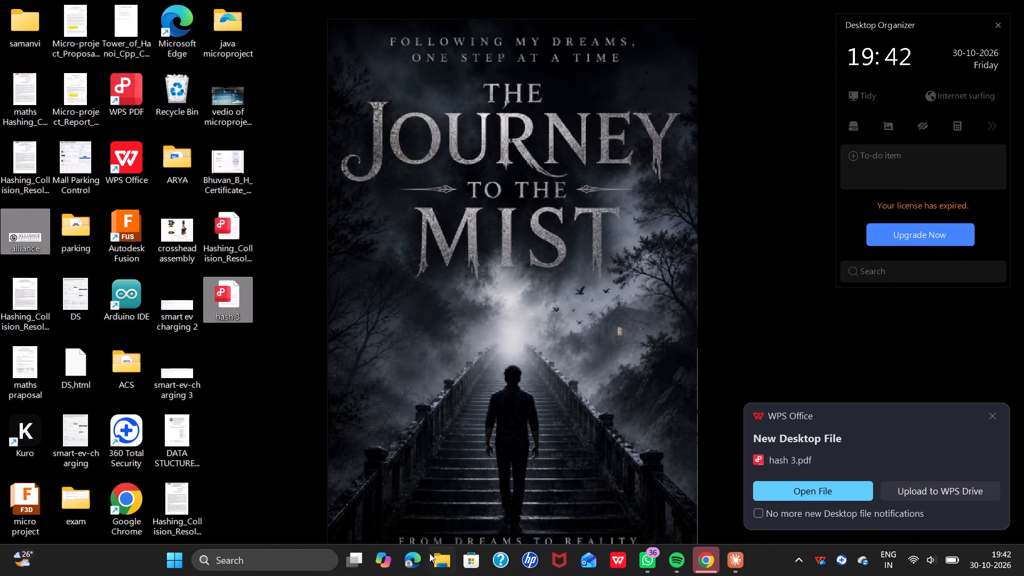
Open the hash 3 PDF from File Explorer and check its first page, including the logo and the Student Team Members list.
click(434, 559)
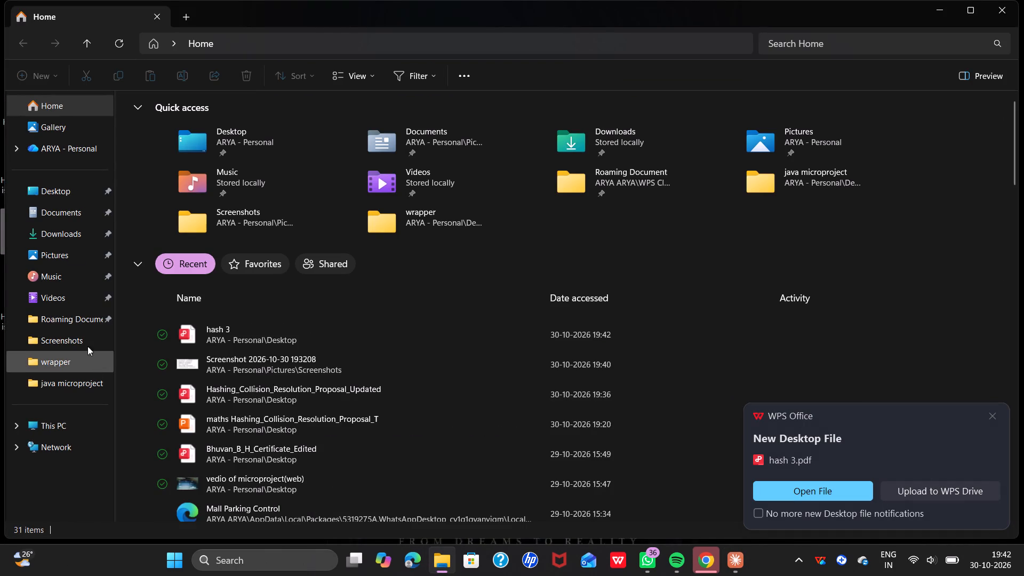
click(198, 333)
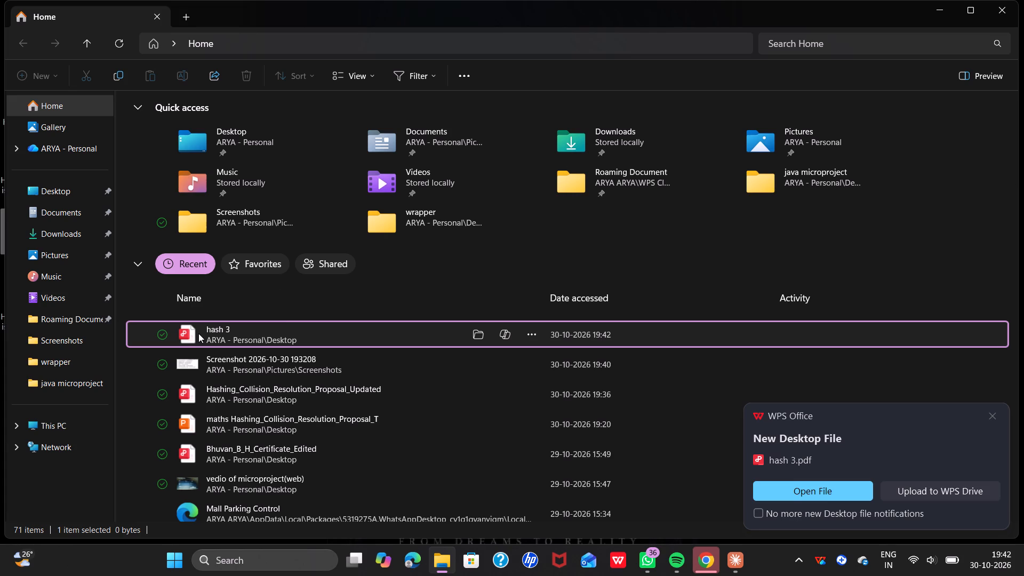
double_click(198, 333)
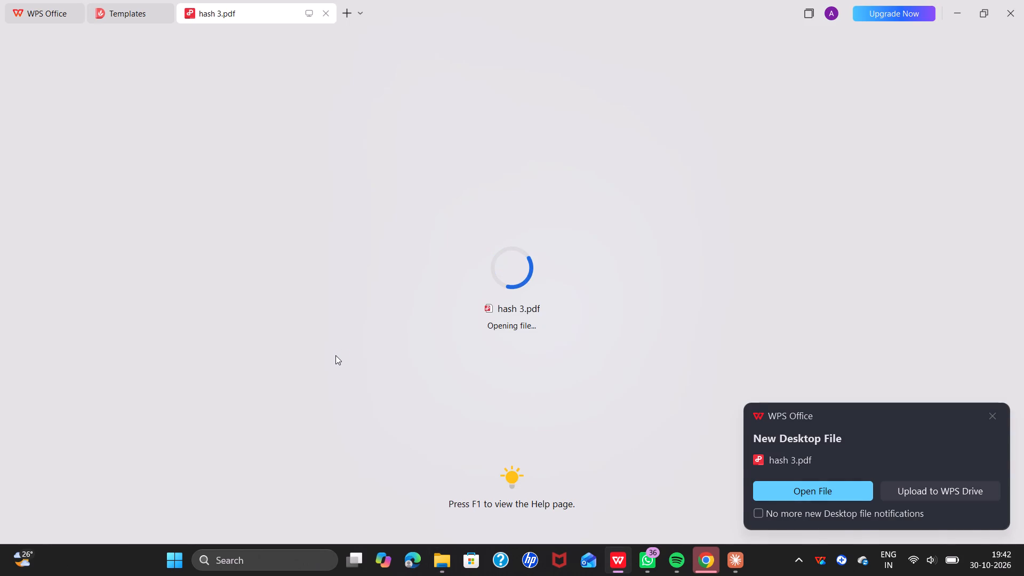
scroll(469, 349, down, 2)
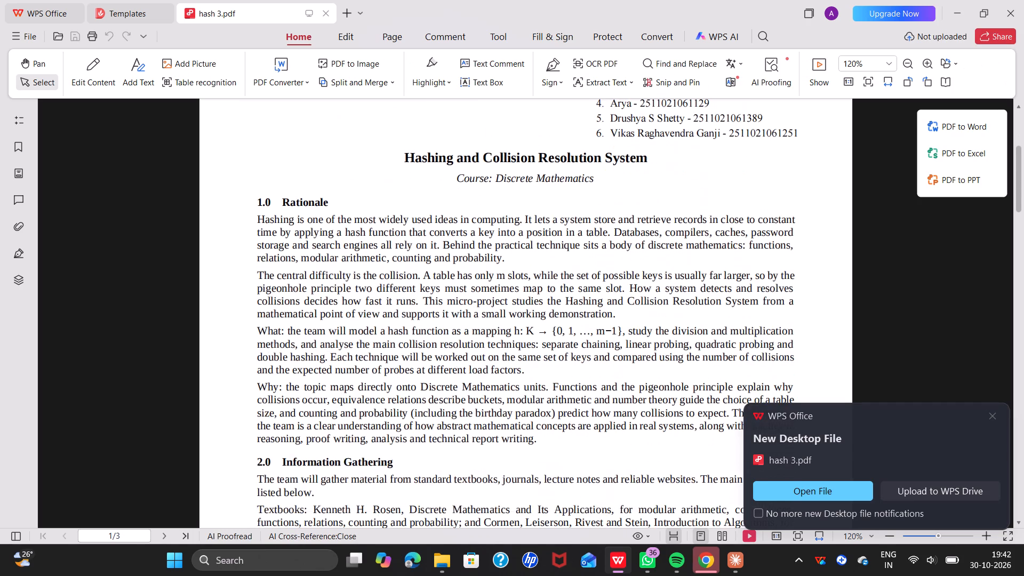
scroll(469, 349, up, 4)
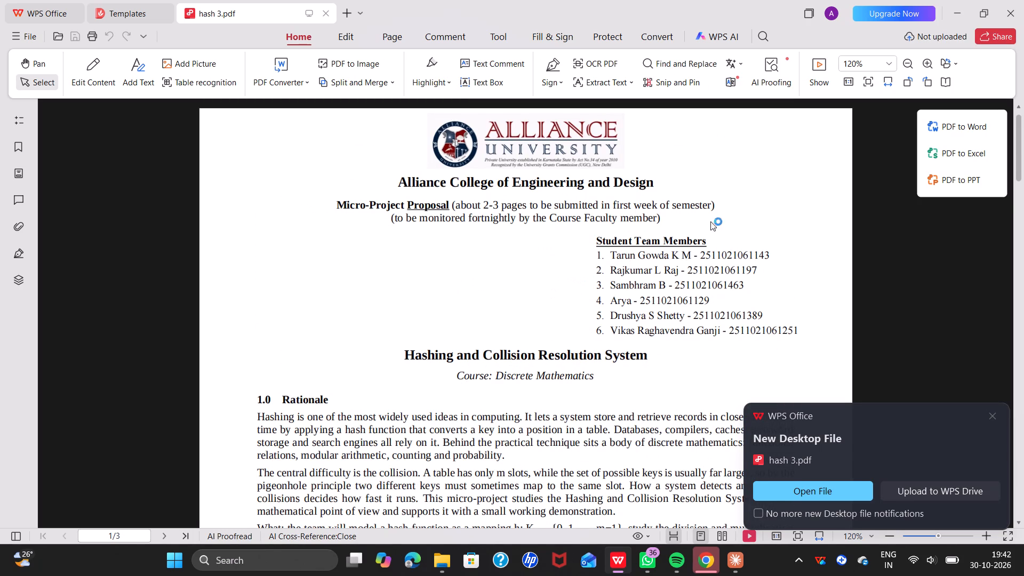
click(777, 258)
drag(768, 254, 744, 259)
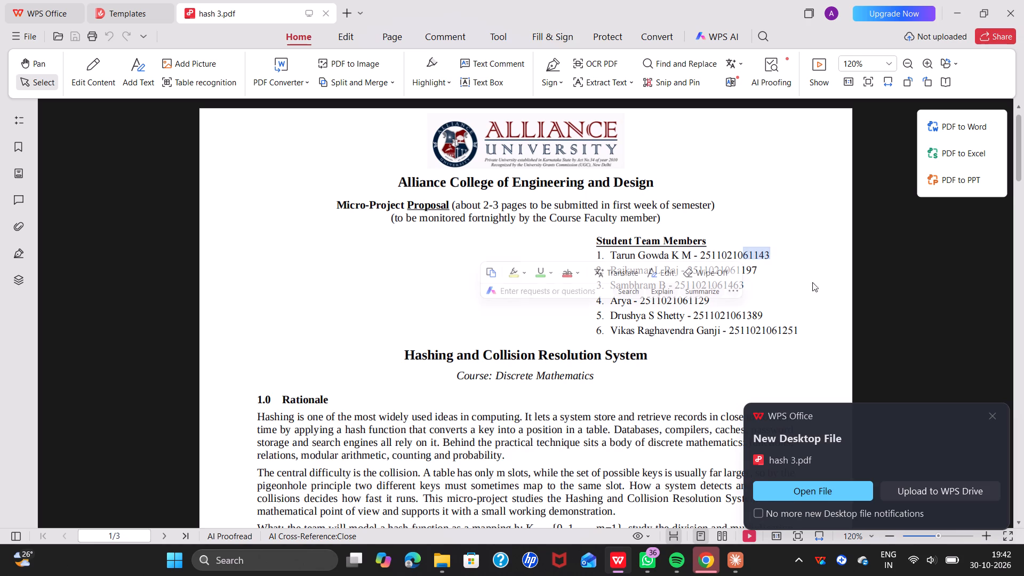
click(904, 263)
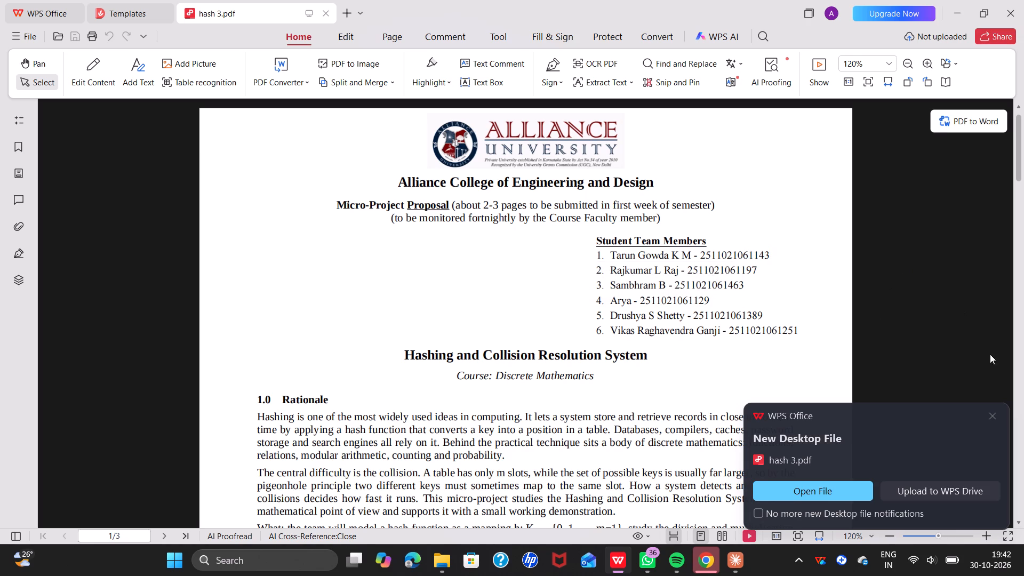
click(991, 411)
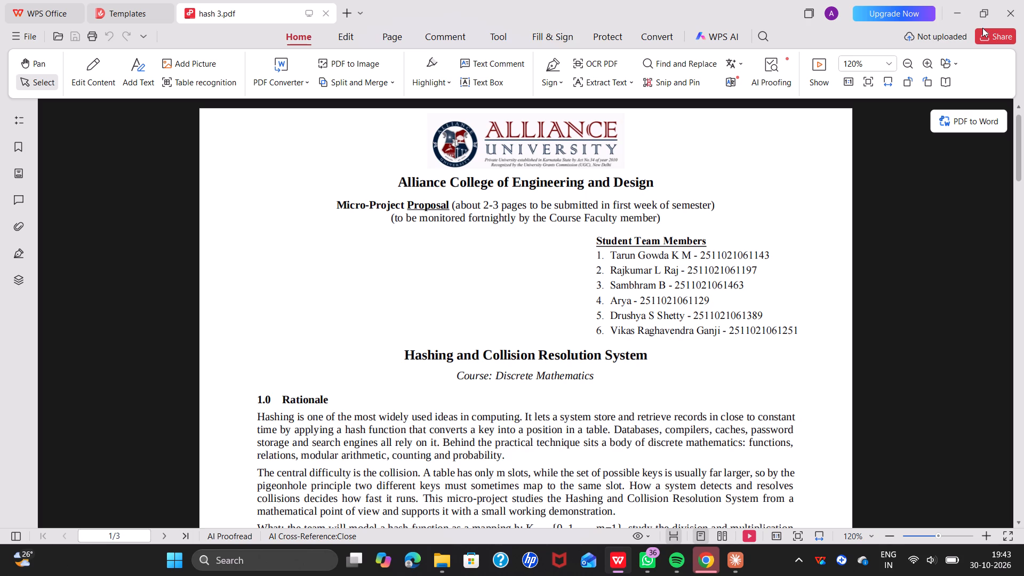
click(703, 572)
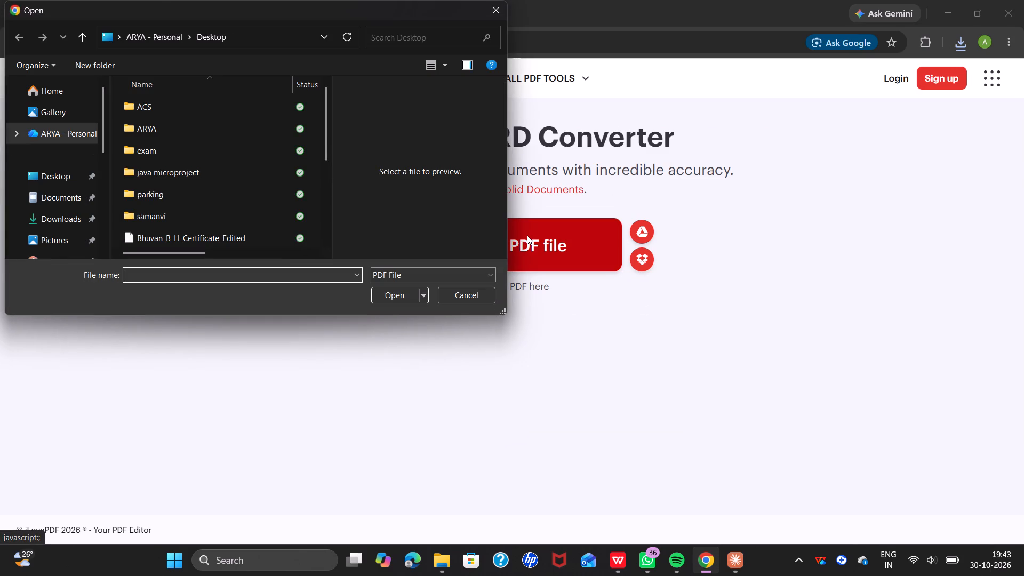
scroll(191, 207, down, 1)
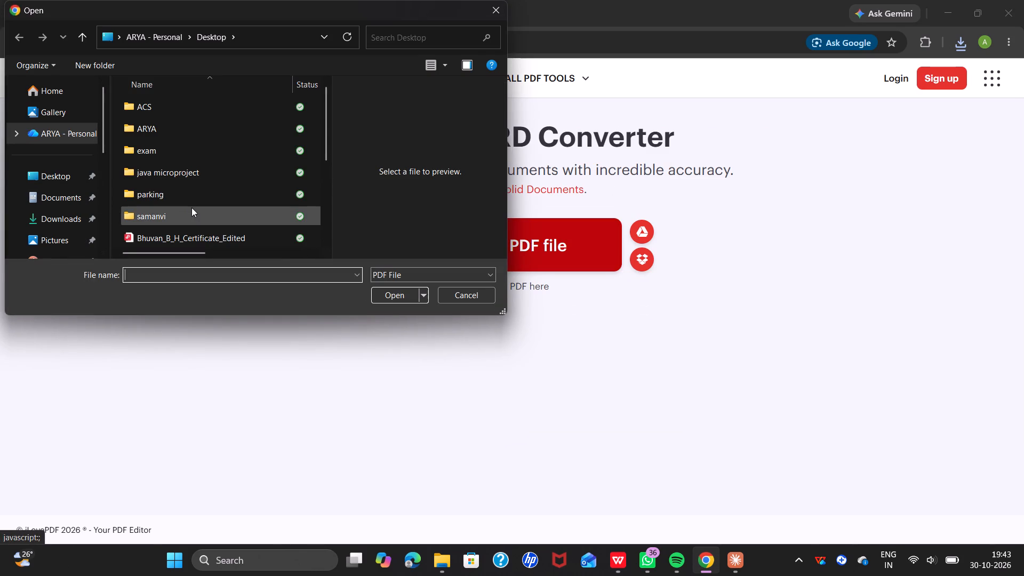
scroll(191, 207, down, 1)
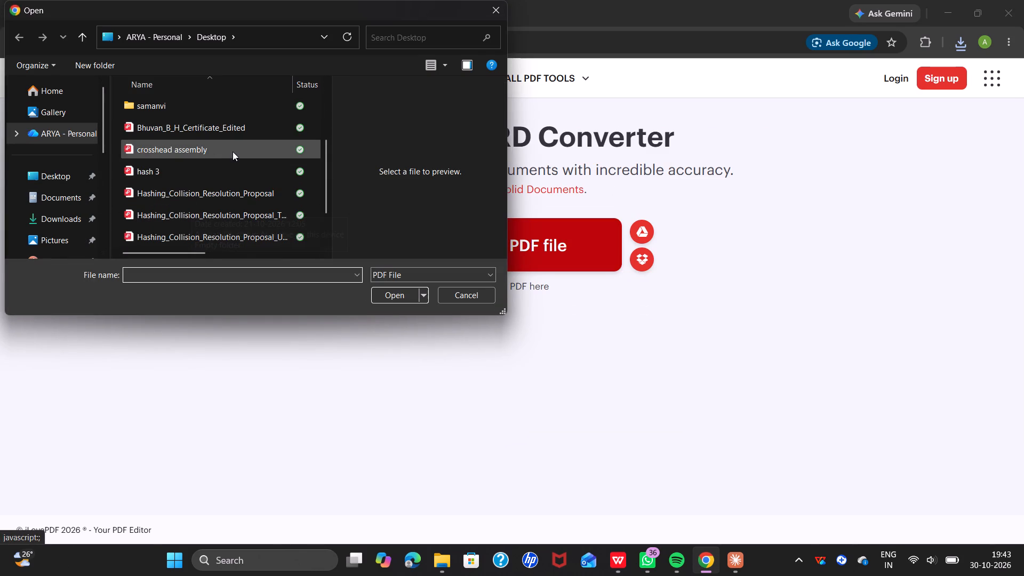
click(212, 176)
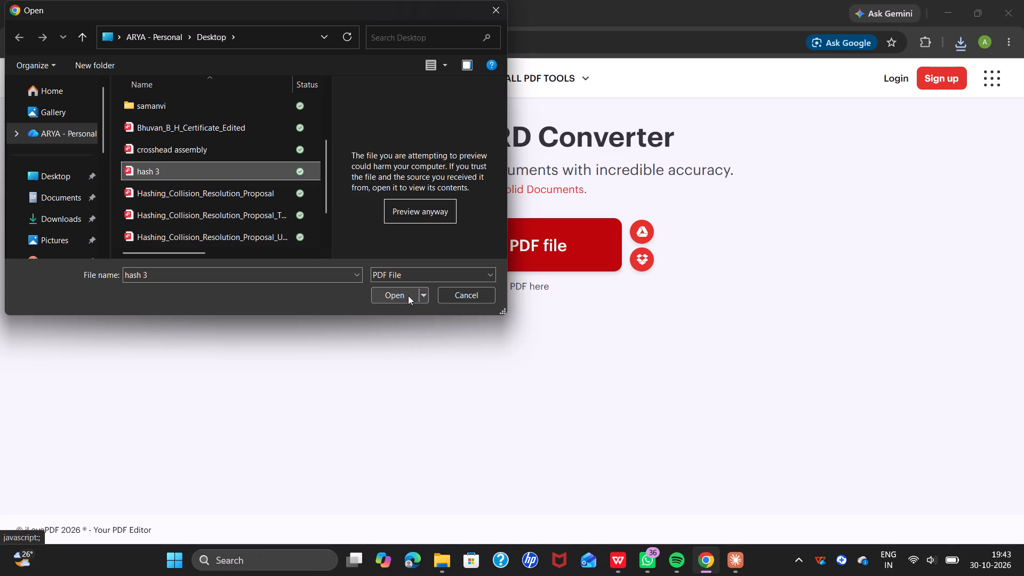
click(408, 295)
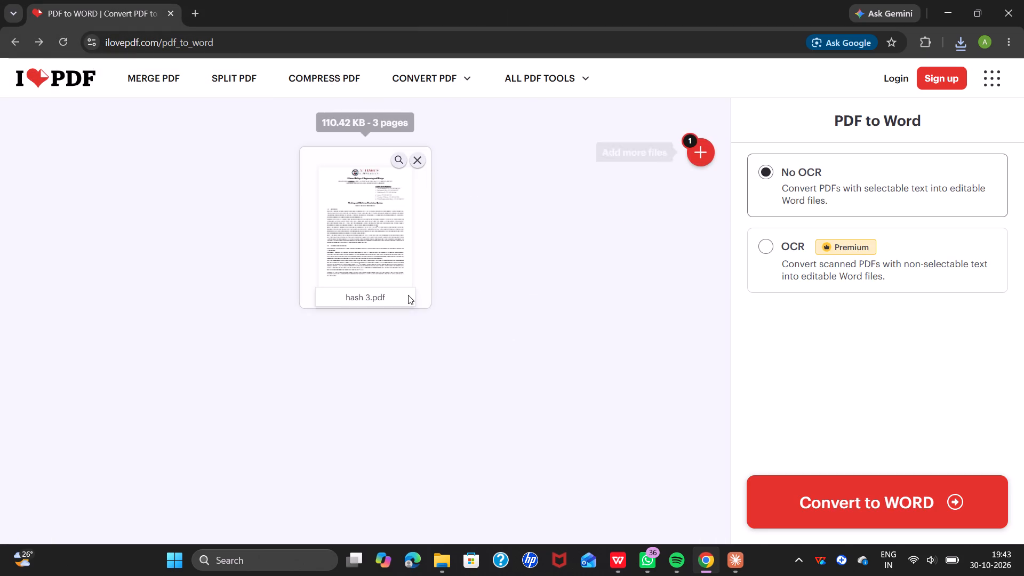
Convert hash 3.pdf to Word with the No OCR option and download the resulting document.
click(809, 494)
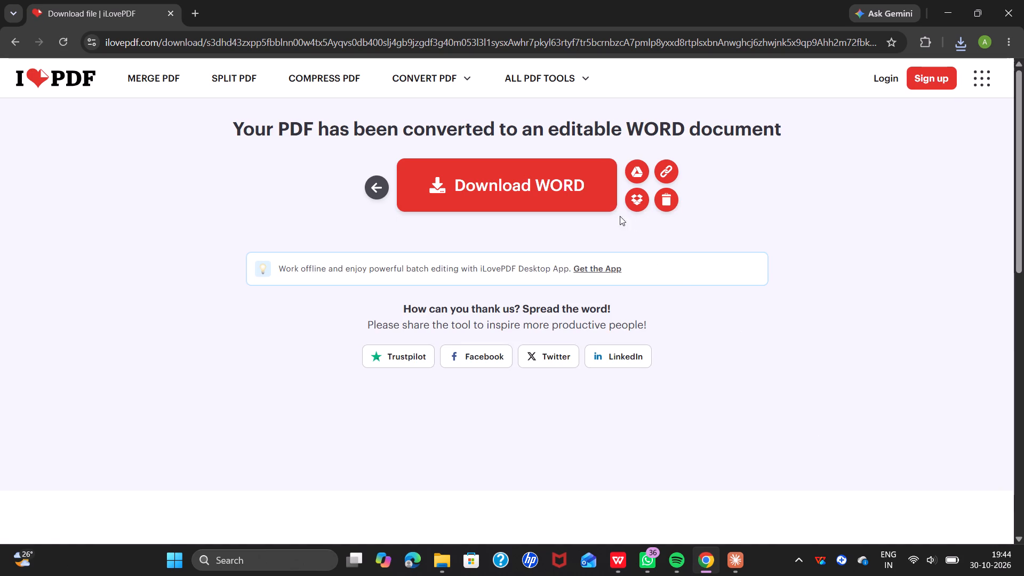
click(546, 187)
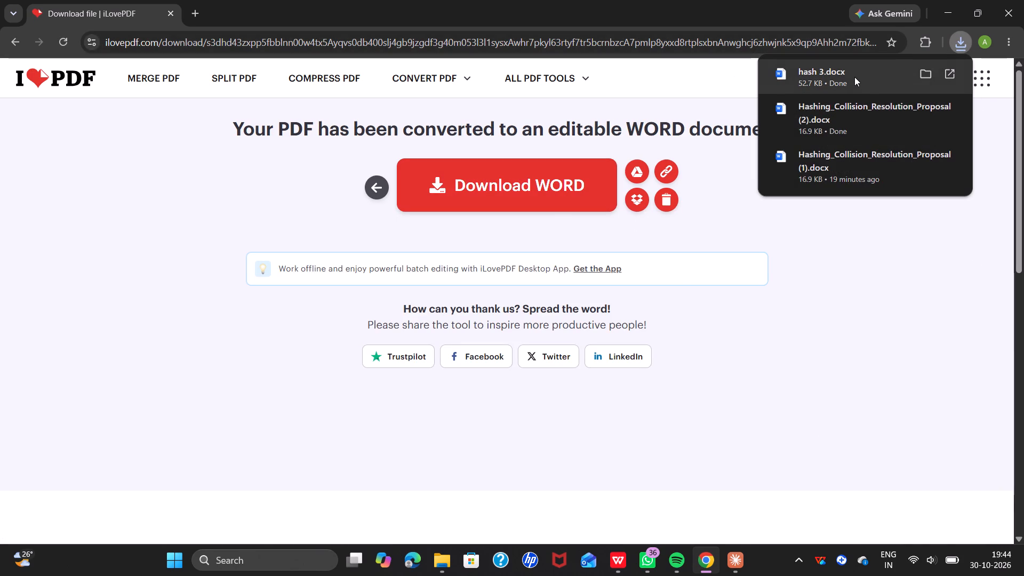
Open the downloaded hash 3.docx in WPS Office and examine the layout of its converted pages.
click(854, 77)
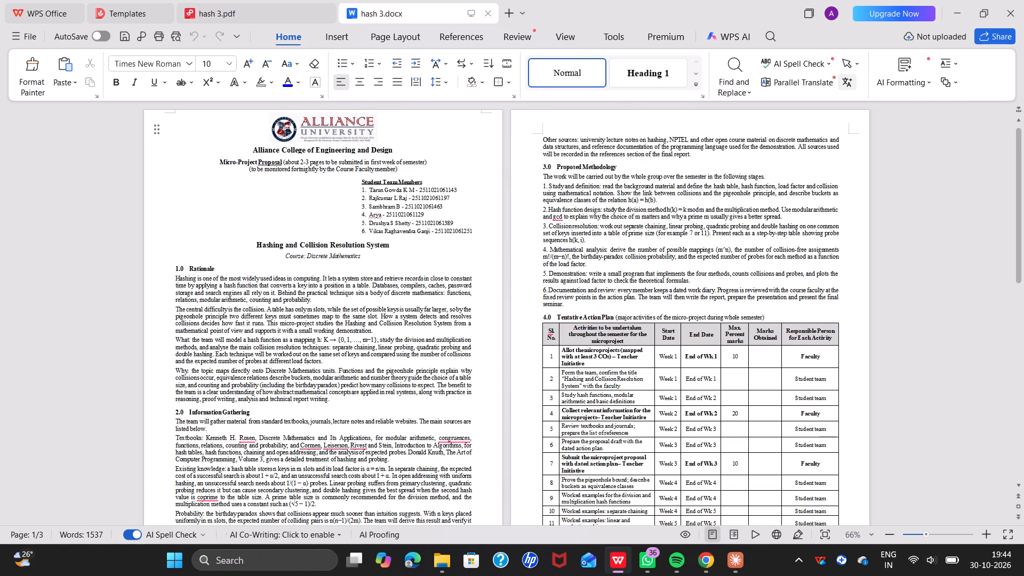
click(482, 228)
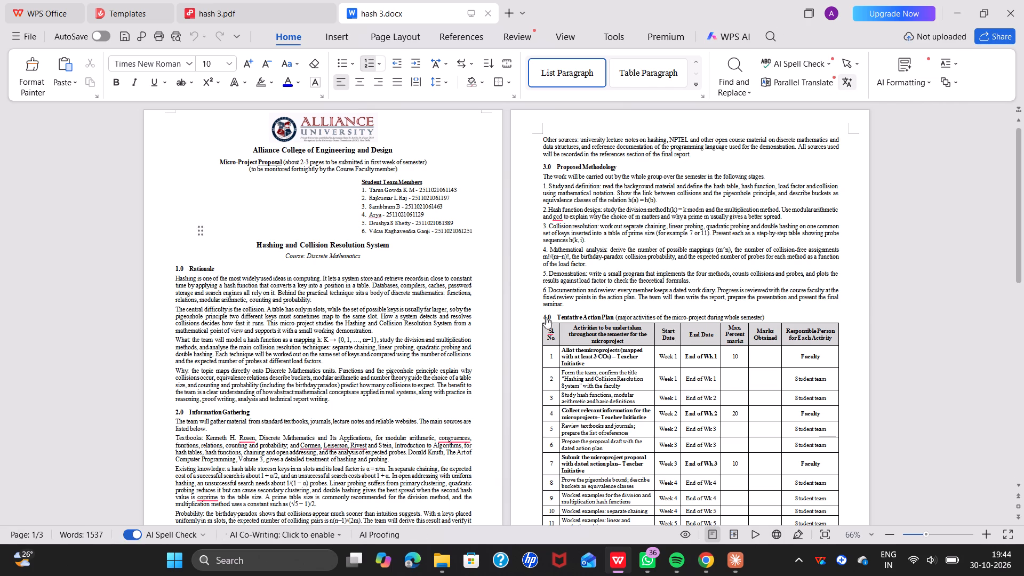
scroll(540, 276, down, 1)
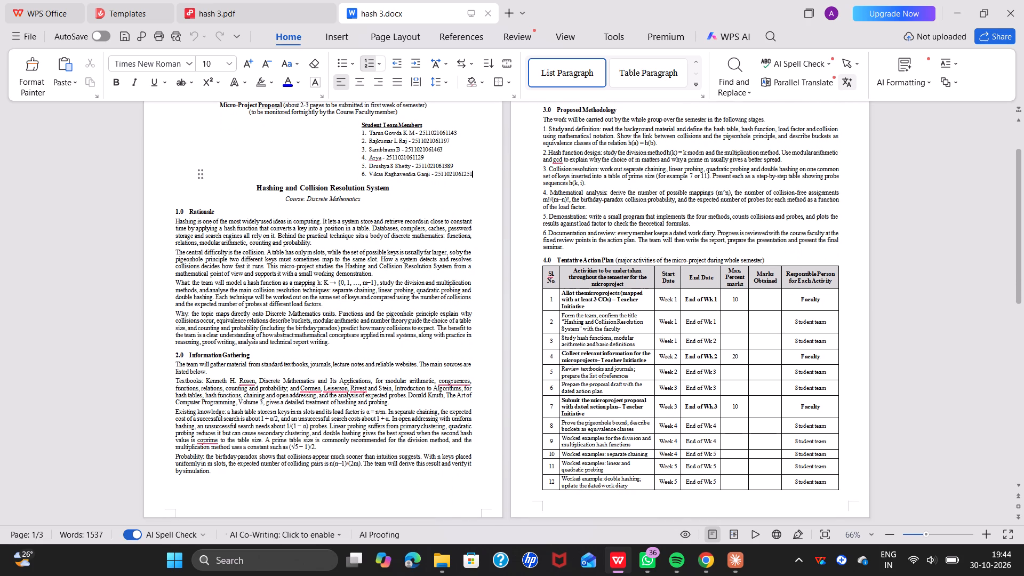
scroll(356, 157, up, 1)
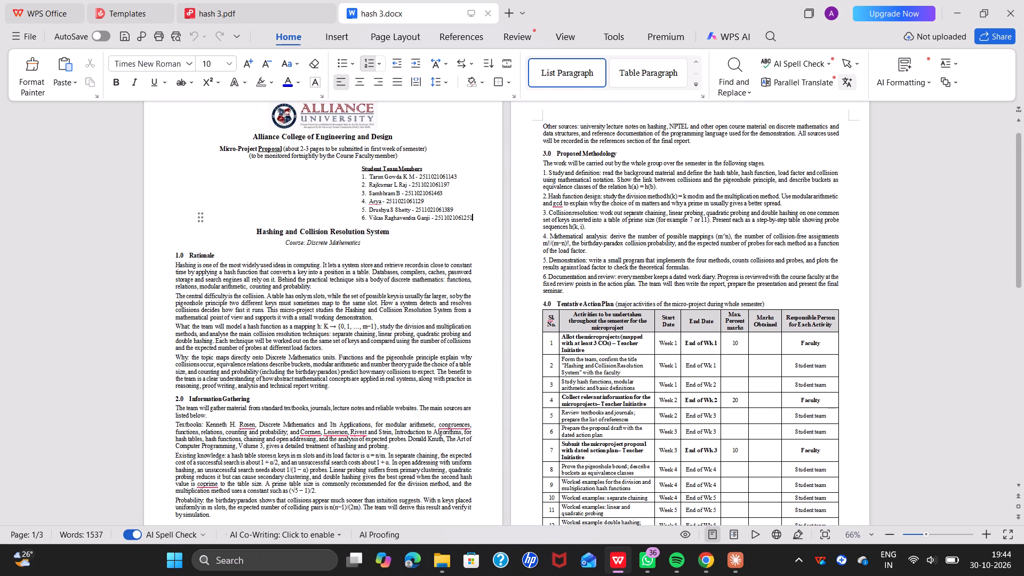
Add an unnumbered blank line below the sixth entry of the team member list.
key(Return)
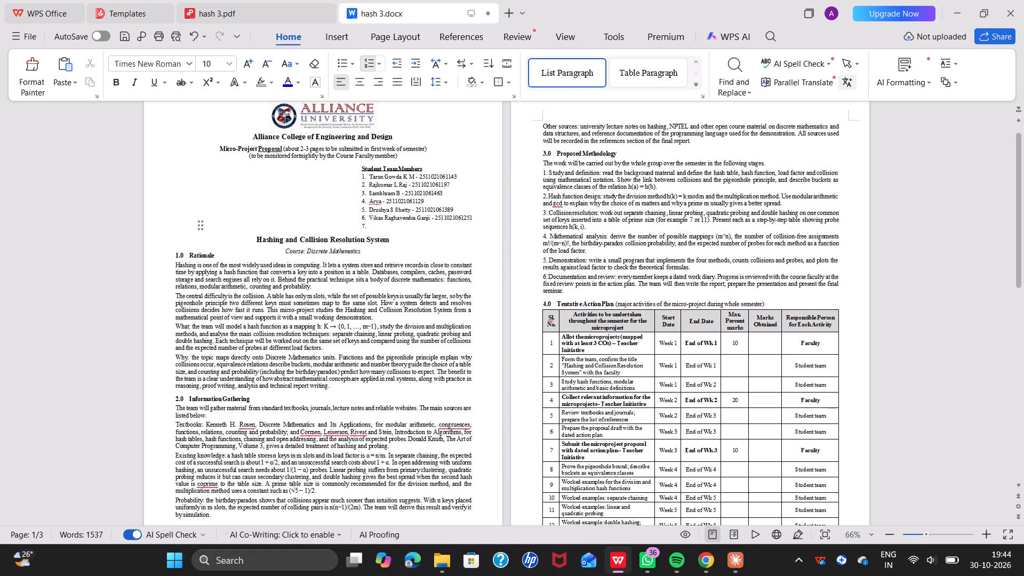
key(BackSpace)
key(BackSpace)
key(space)
key(space)
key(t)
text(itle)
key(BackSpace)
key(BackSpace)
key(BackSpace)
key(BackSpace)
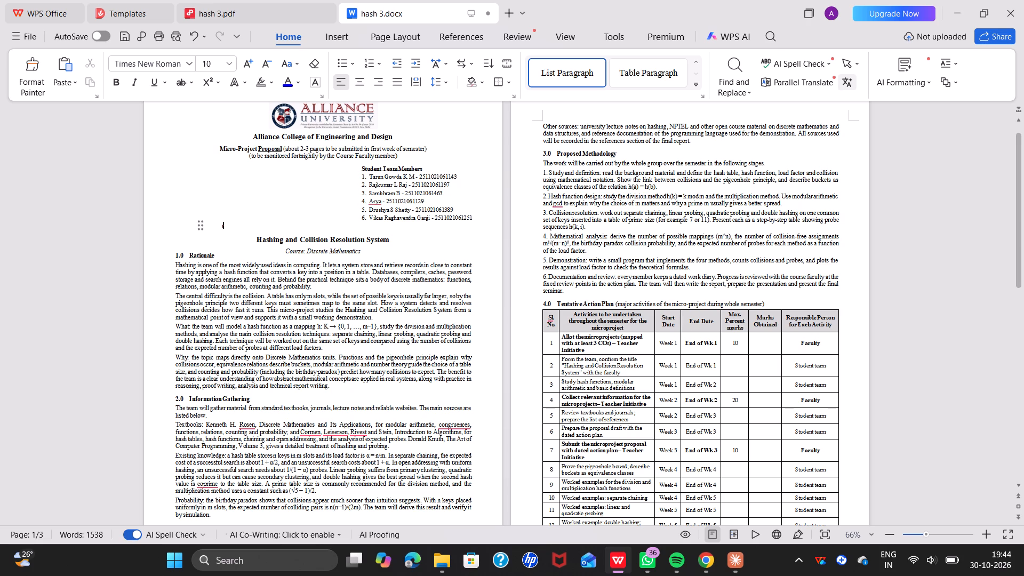
Set the font size to 14 and enter "Title of micropro​ject" on the new line above the Hashing and Collision Resolution System heading.
click(232, 62)
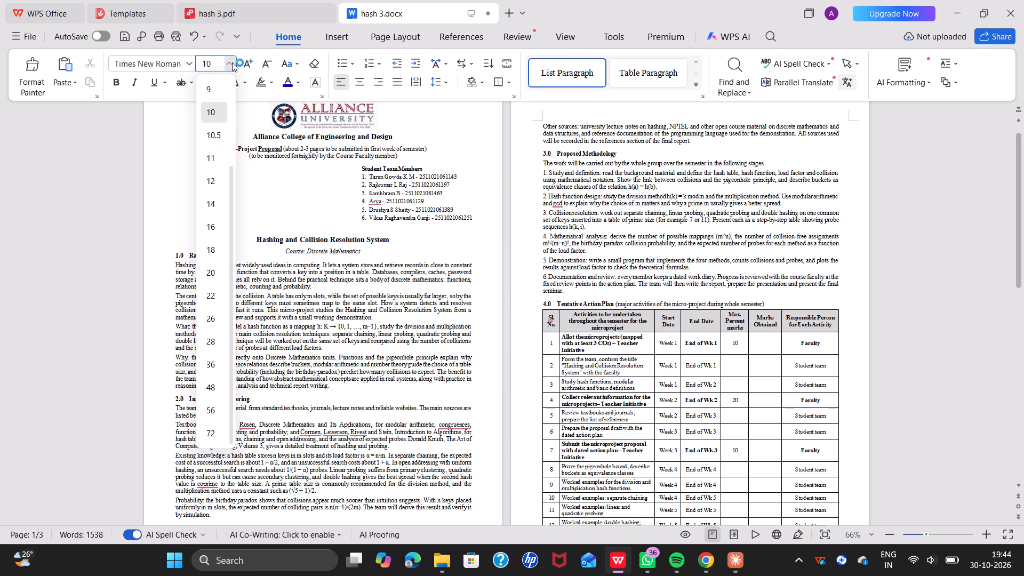
click(210, 204)
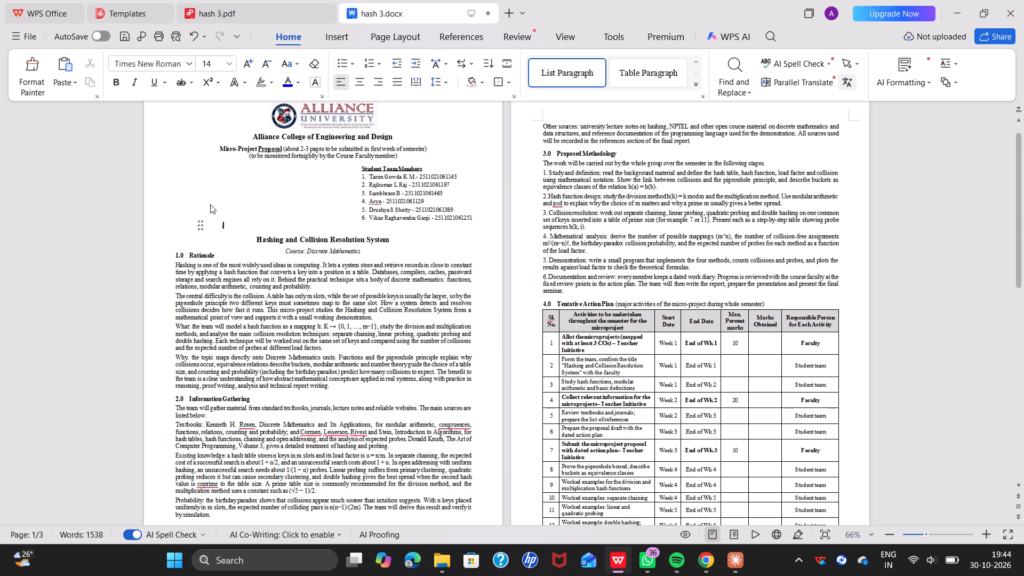
key(BackSpace)
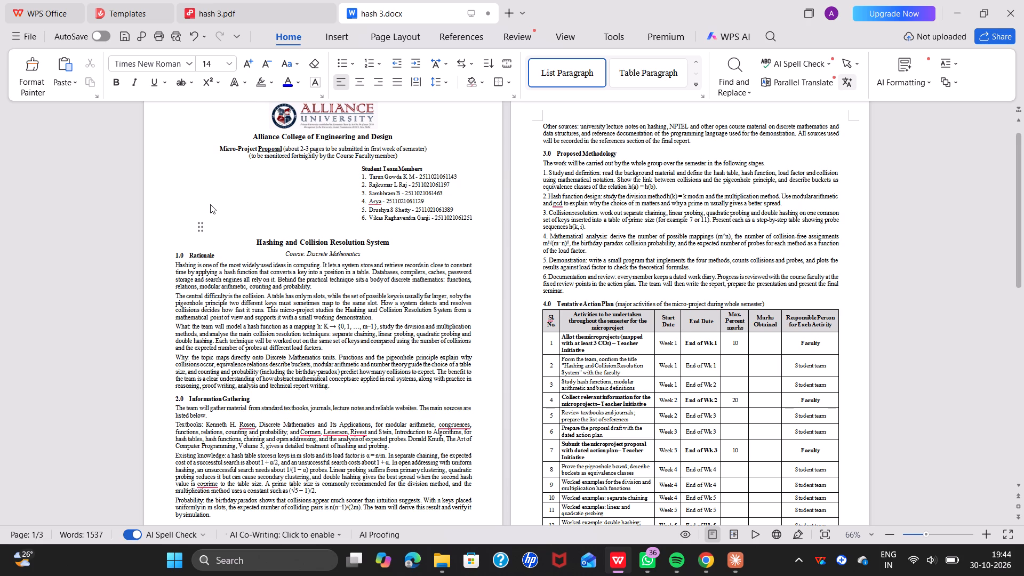
key(t)
text(IT)
key(BackSpace)
key(BackSpace)
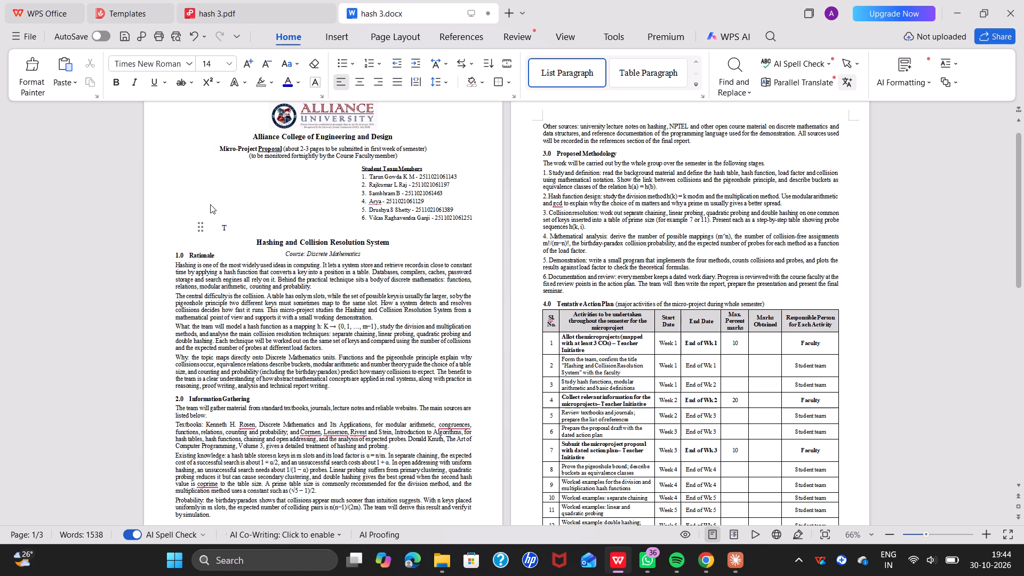
key(i)
text(tle)
key(space)
text(of micropro)
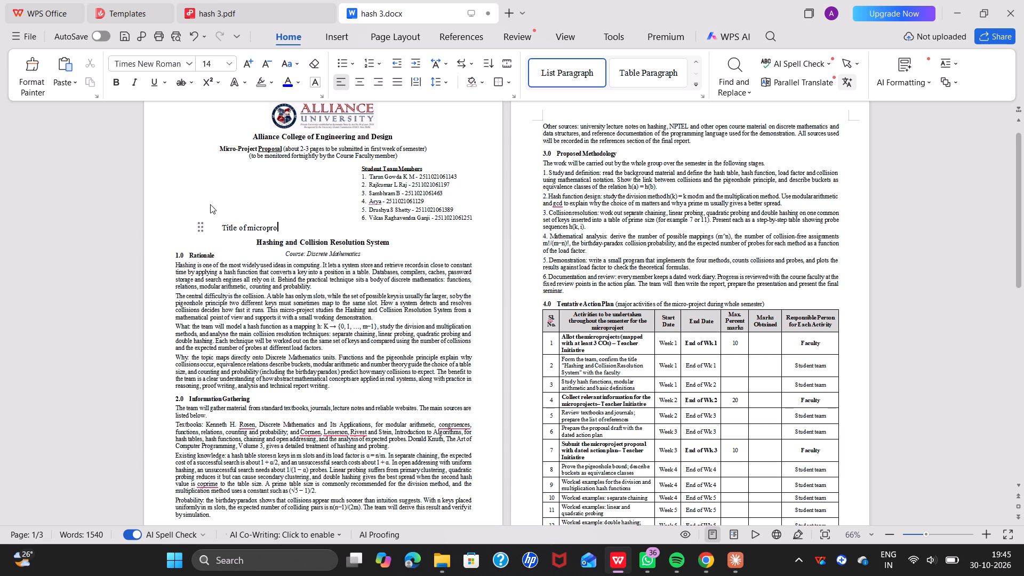
text(ject)
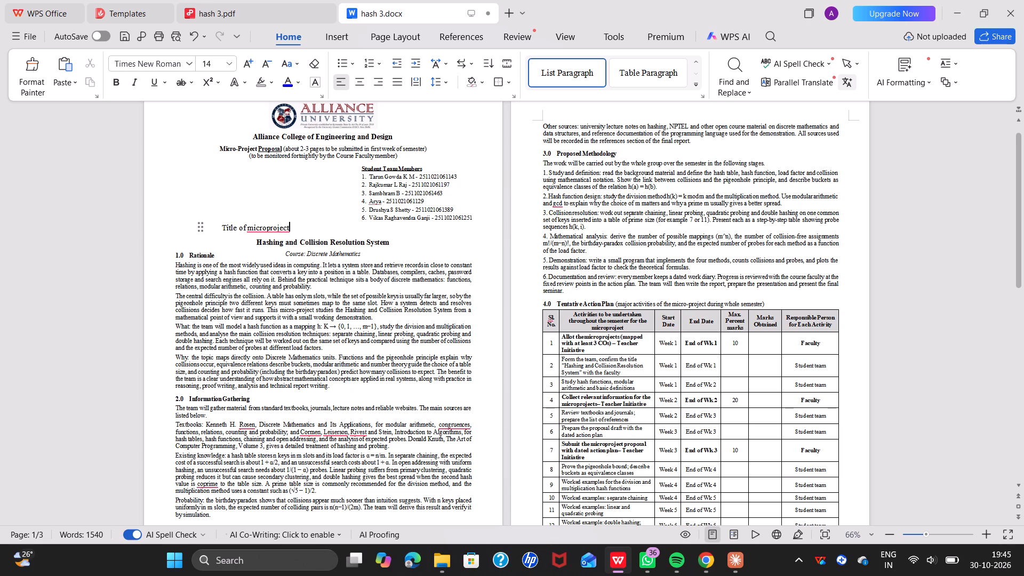
Shift the "Title of microproject" line toward the page centre with leading spaces.
click(221, 228)
key(space)
key(space)
key(space)
key(space)
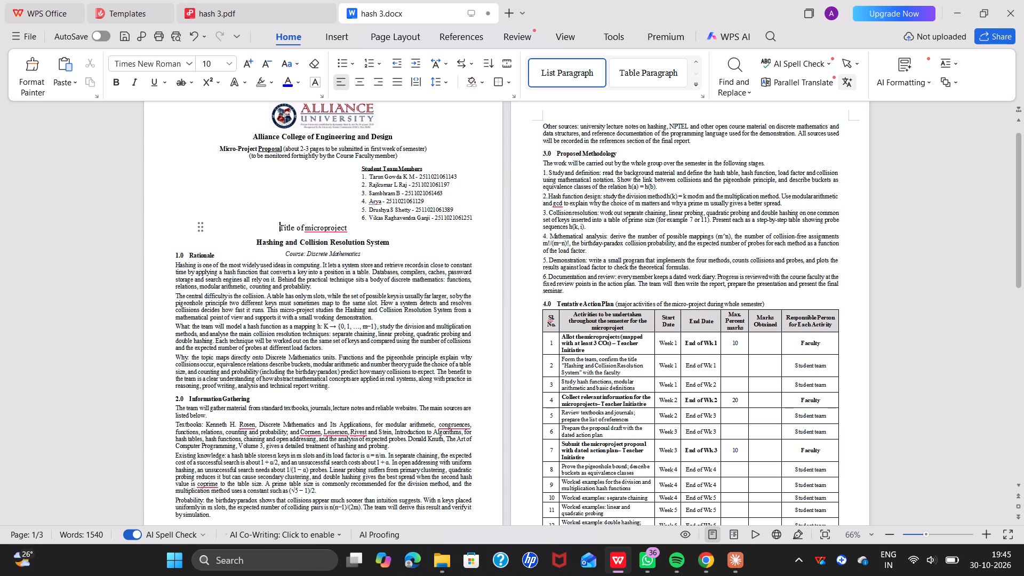
Format the "Title of microproject" line as bold, underlined and standard red.
drag(273, 226, 349, 232)
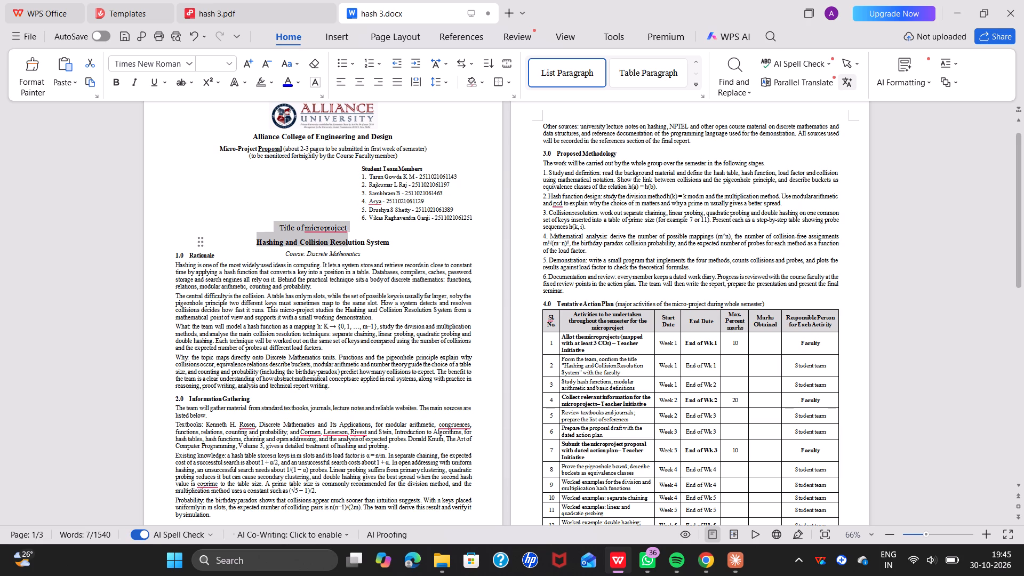
drag(349, 232, 353, 228)
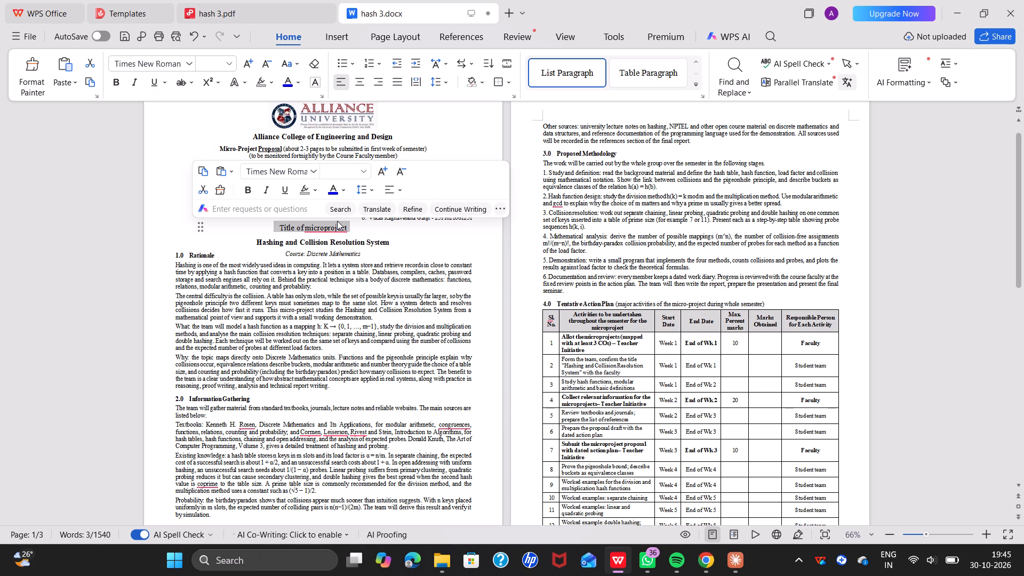
click(248, 188)
click(286, 188)
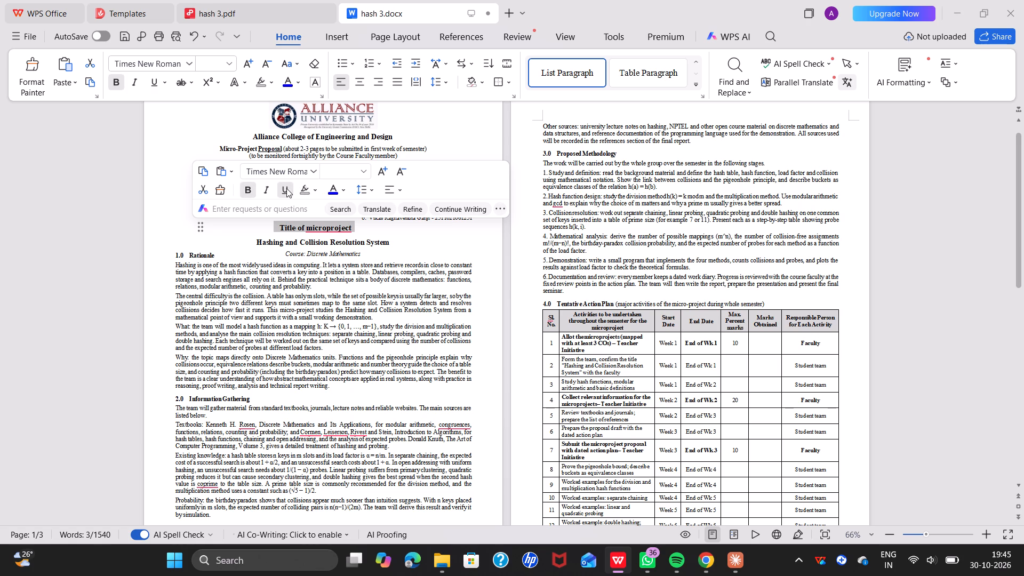
click(341, 190)
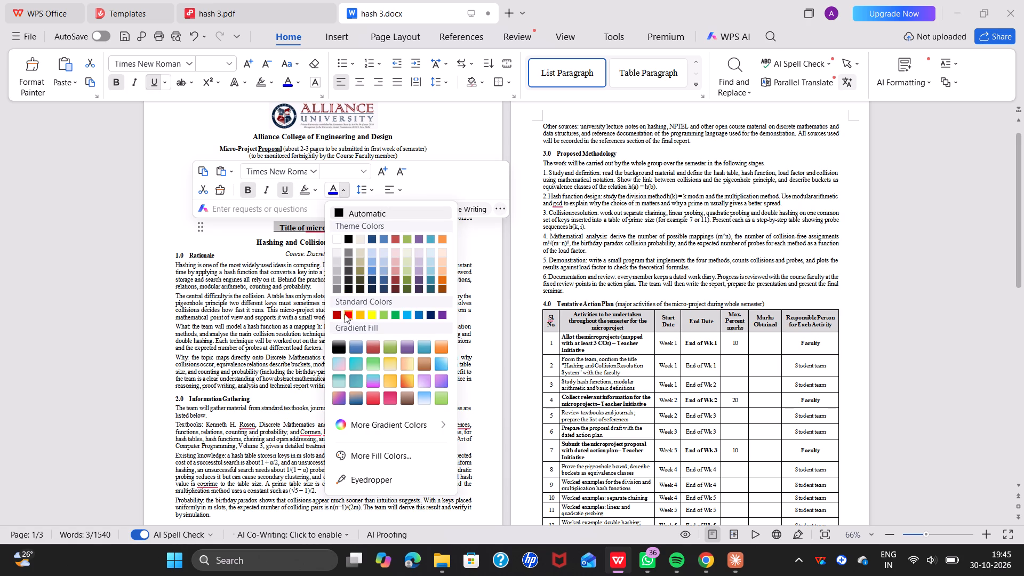
click(345, 314)
click(413, 249)
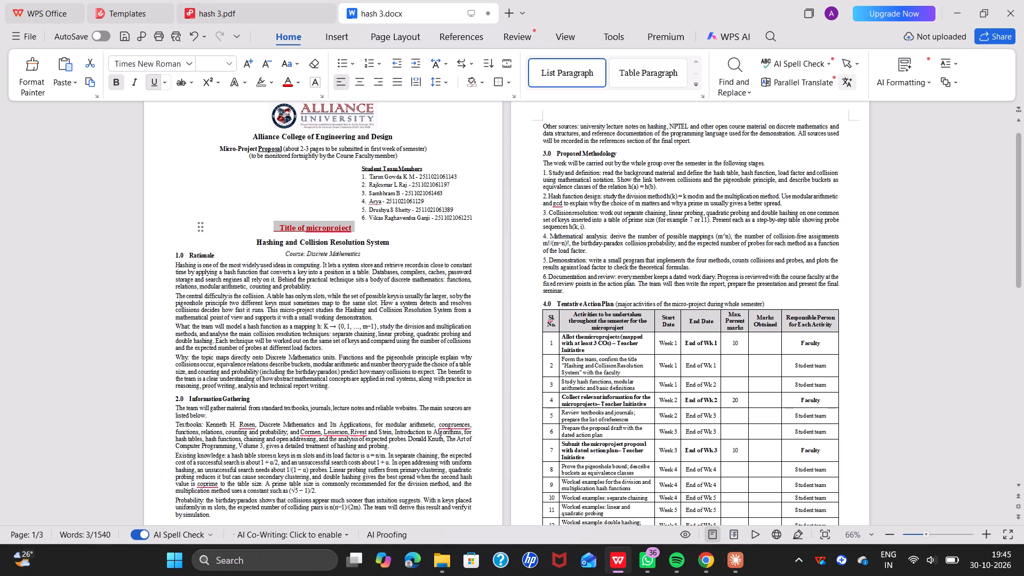
Add a colon at the end of the "Title of microproject" line.
click(353, 229)
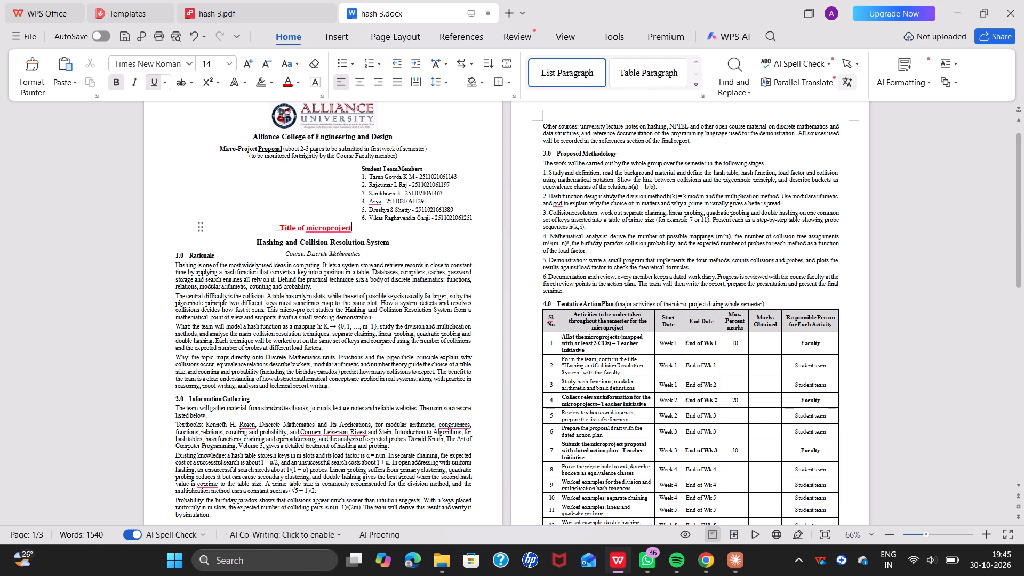
key(shift+colon)
Delete the bracketed notes on page length and fortnightly faculty monitoring after "Micro-Project Proposal".
drag(283, 148, 391, 156)
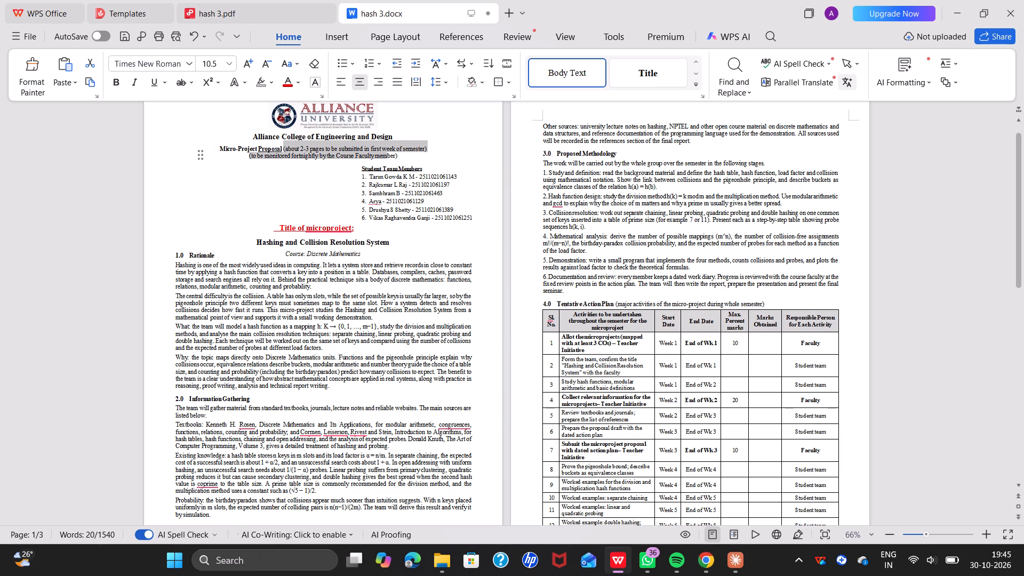
drag(391, 156, 397, 156)
key(BackSpace)
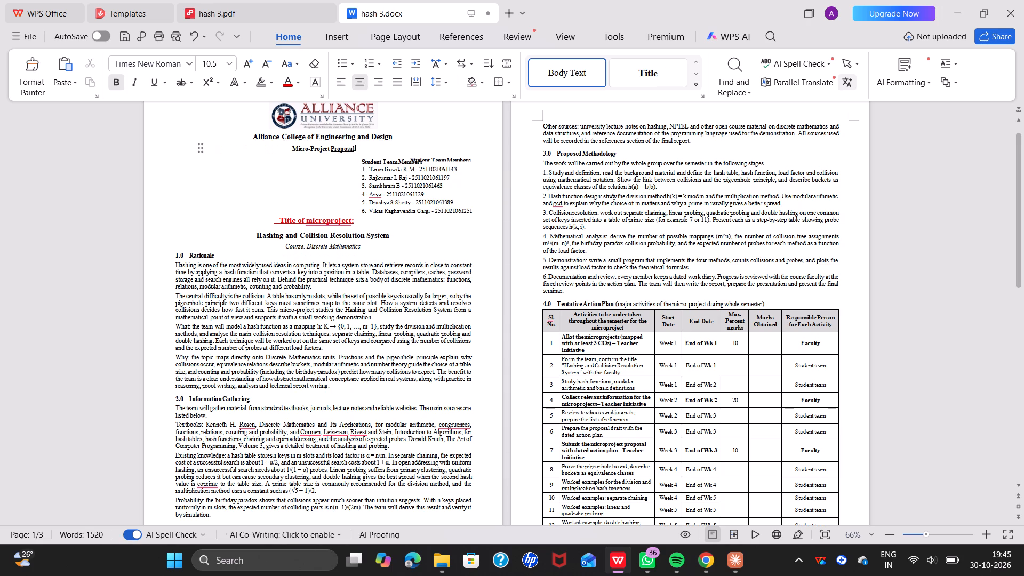
Delete the underlined "Student Team Members" heading that is aligned with the numbered team list.
click(471, 158)
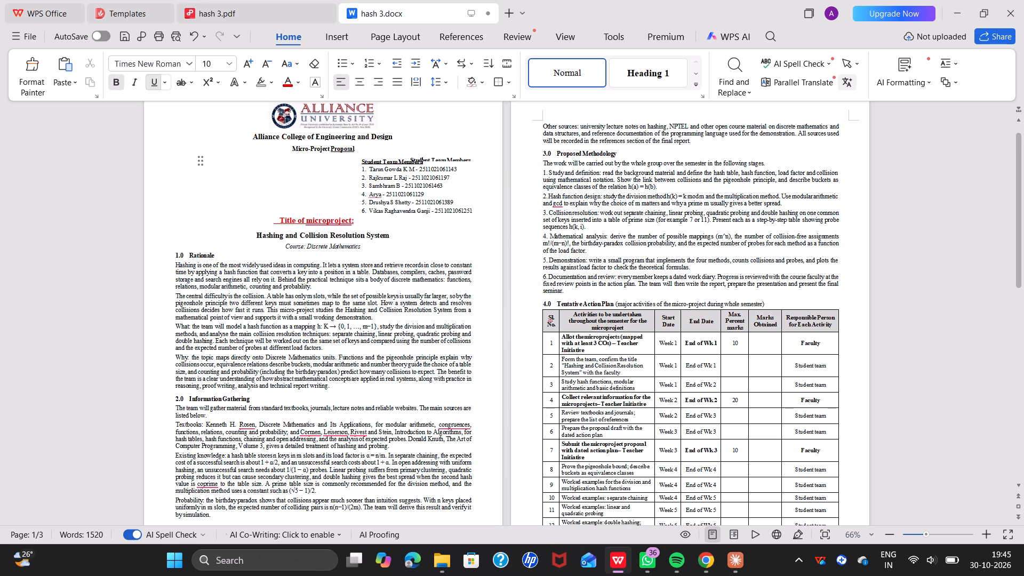
click(470, 159)
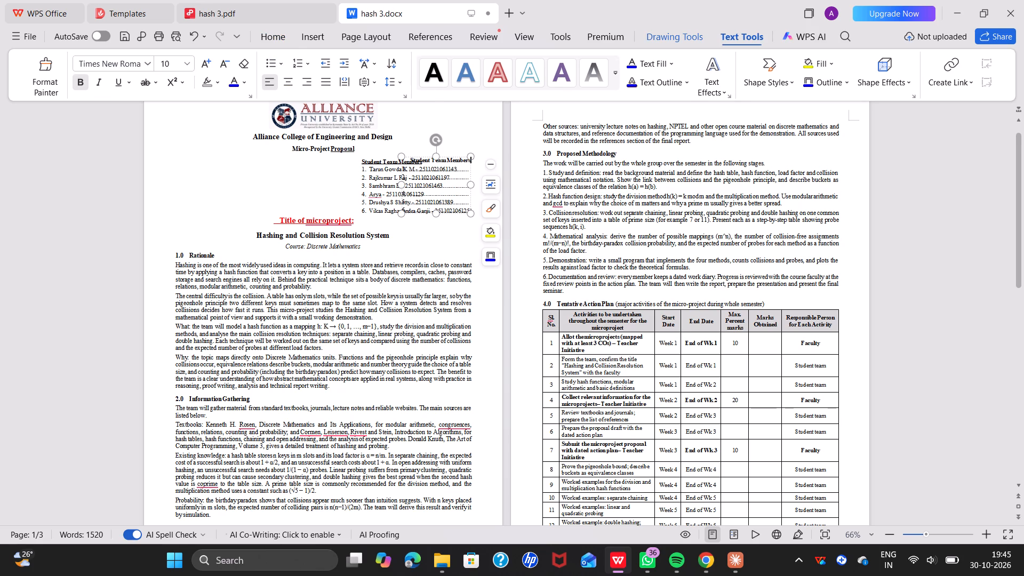
click(460, 245)
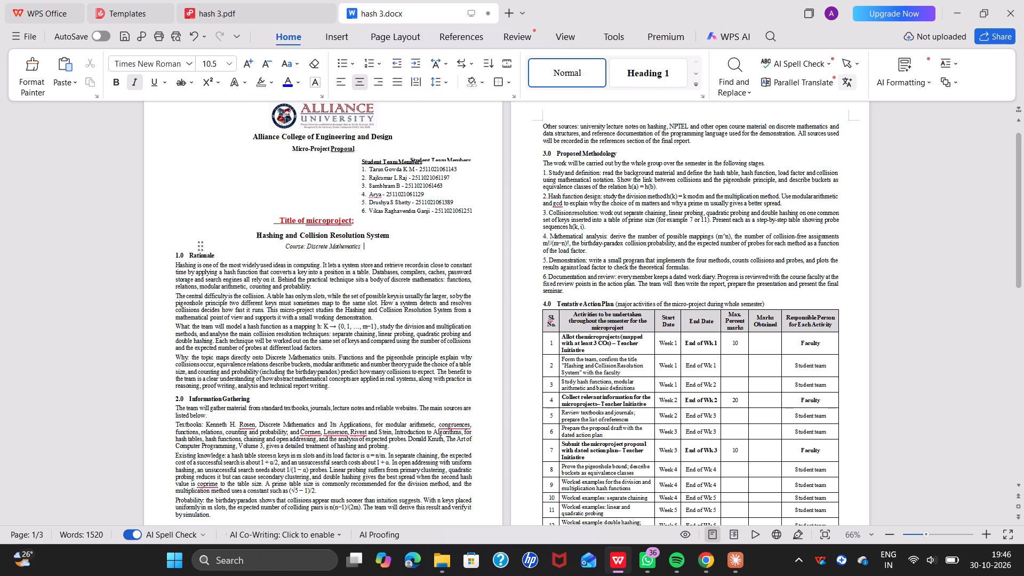
click(421, 155)
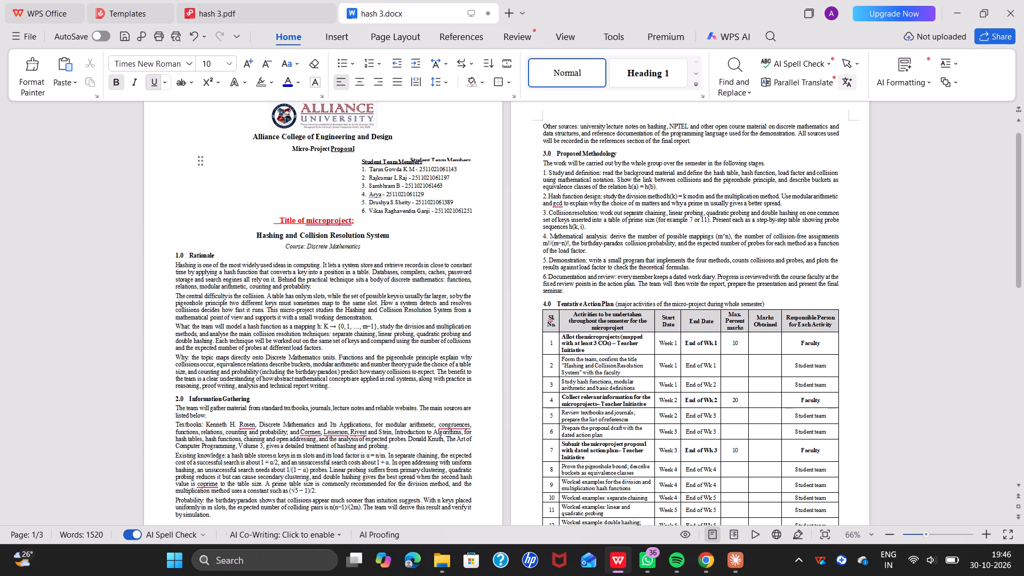
key(BackSpace)
key(BackSpace)
key(BackSpace)
key(BackSpace)
key(BackSpace)
key(BackSpace)
key(BackSpace)
key(BackSpace)
key(BackSpace)
key(BackSpace)
key(BackSpace)
key(BackSpace)
key(BackSpace)
key(BackSpace)
key(BackSpace)
key(BackSpace)
key(BackSpace)
key(BackSpace)
key(BackSpace)
key(BackSpace)
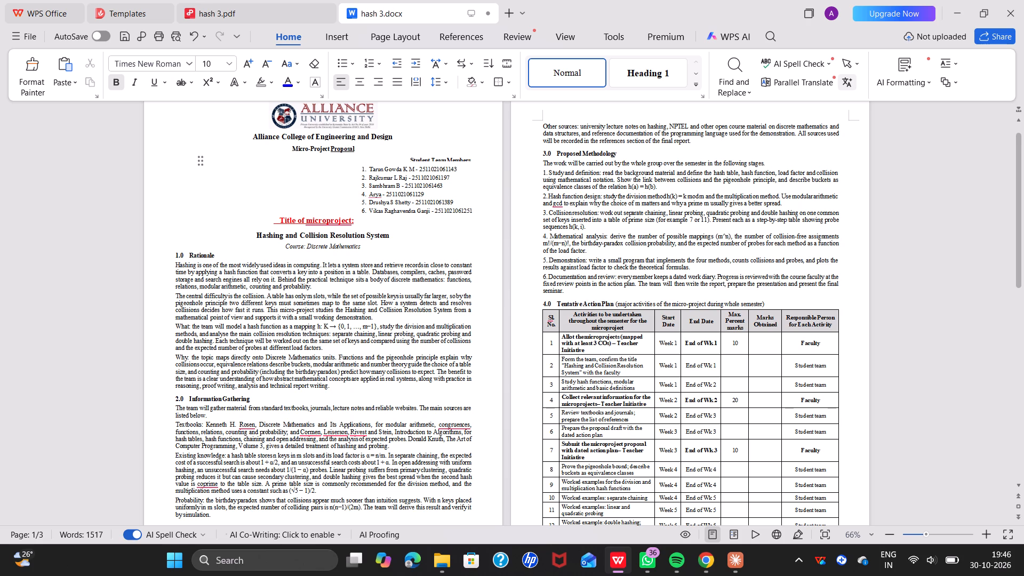
Delete the remaining "Student Team Members" heading inside the text box overlapping the team list.
click(478, 158)
drag(406, 158, 474, 159)
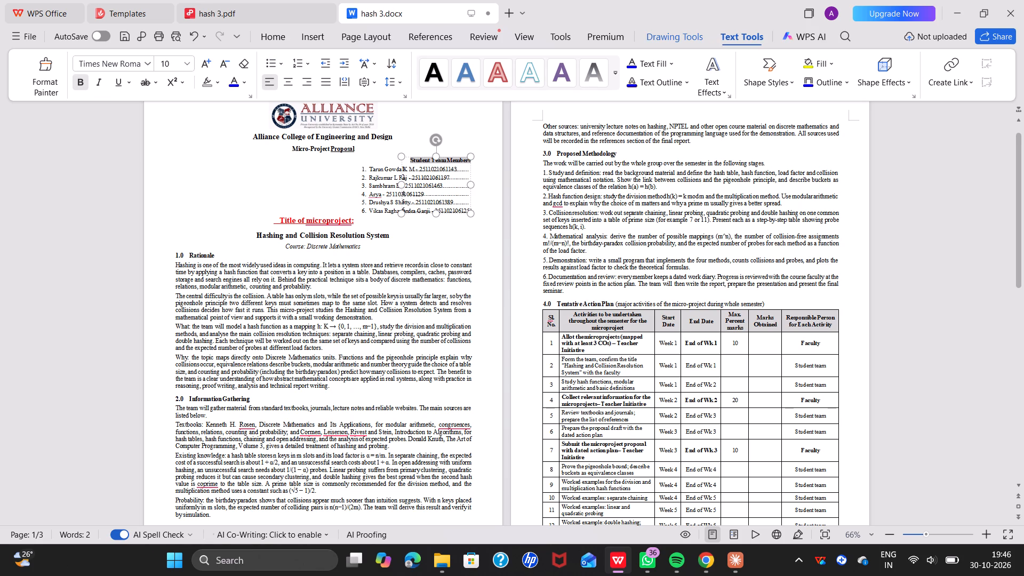
drag(474, 159, 475, 159)
key(BackSpace)
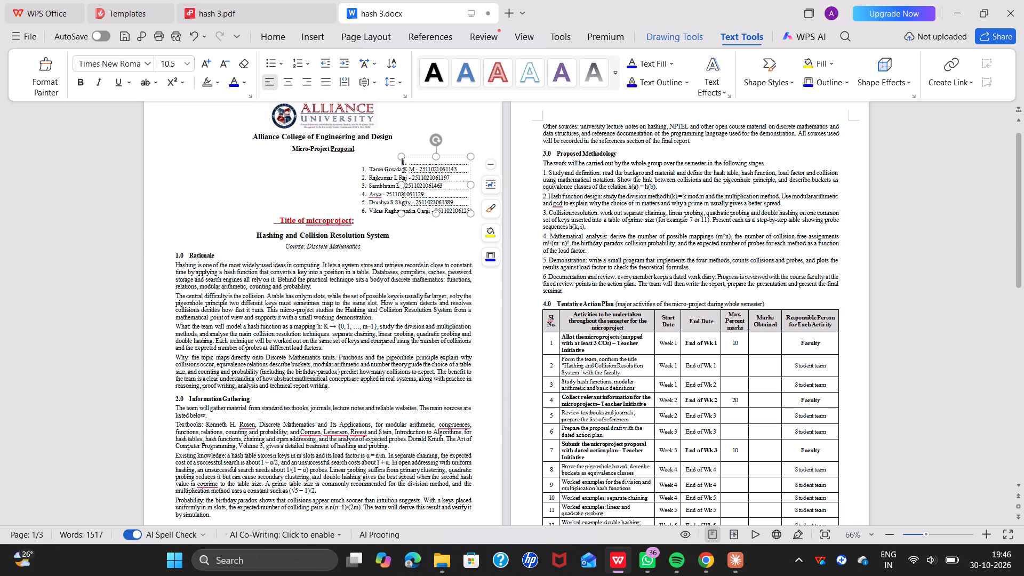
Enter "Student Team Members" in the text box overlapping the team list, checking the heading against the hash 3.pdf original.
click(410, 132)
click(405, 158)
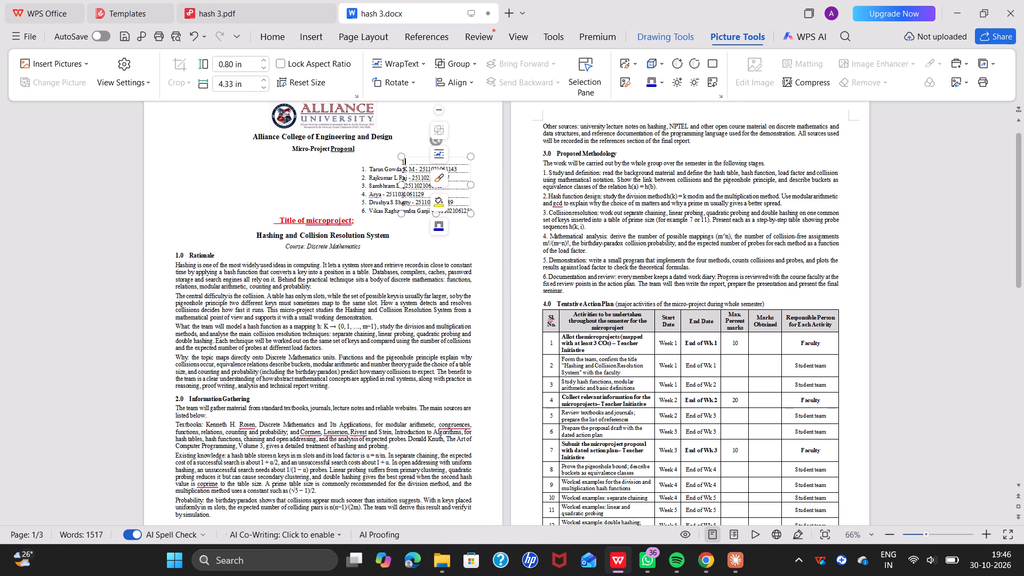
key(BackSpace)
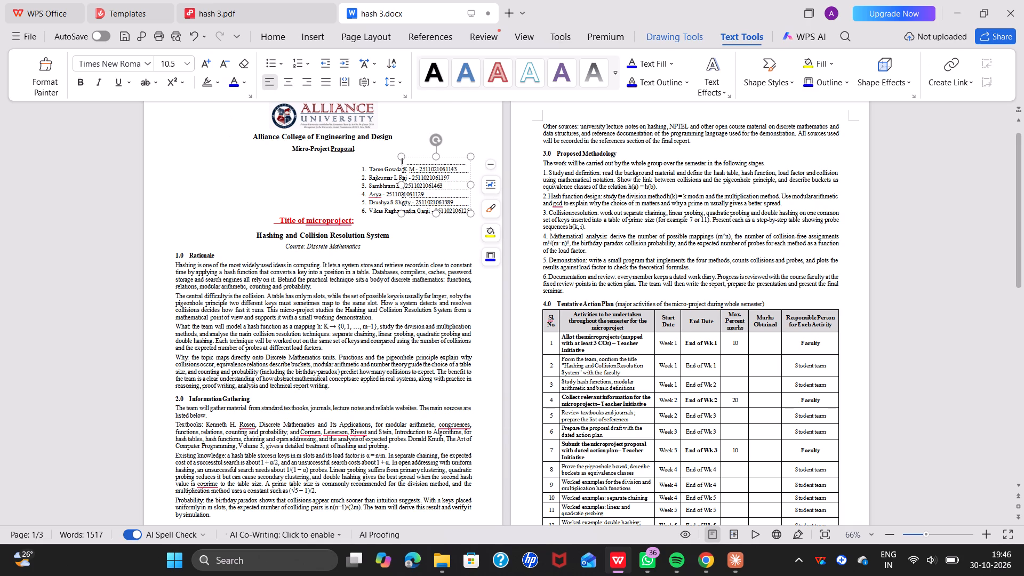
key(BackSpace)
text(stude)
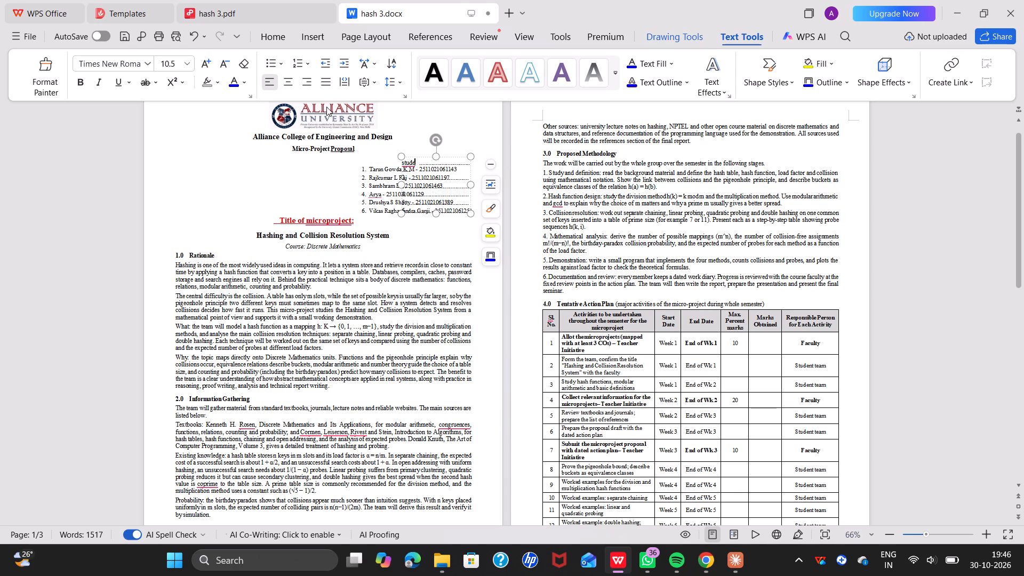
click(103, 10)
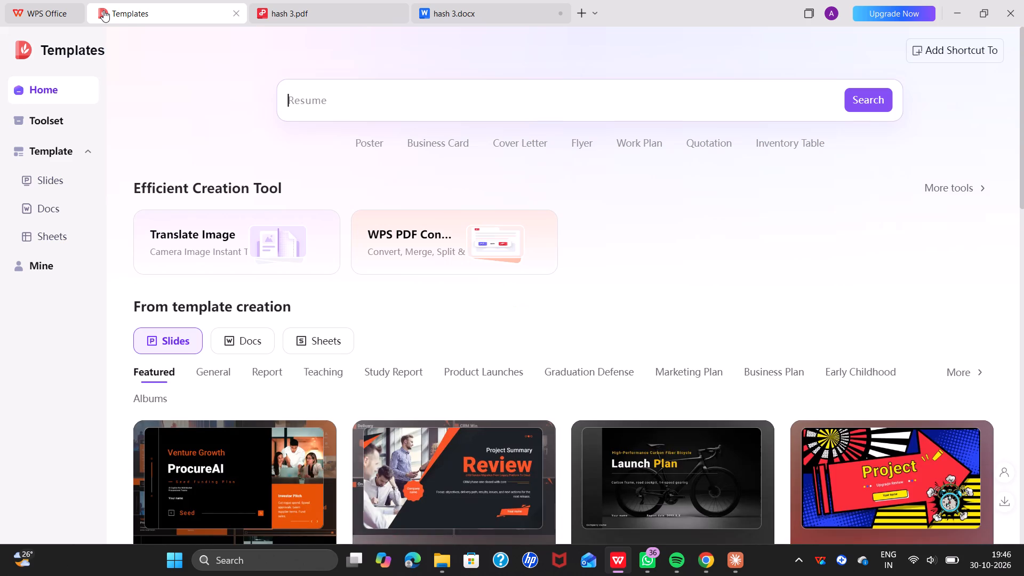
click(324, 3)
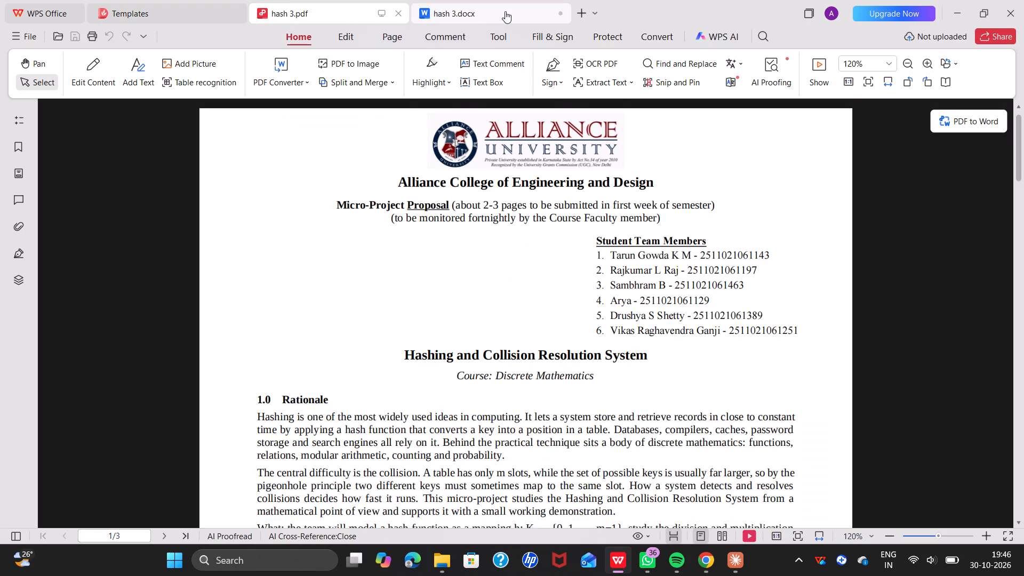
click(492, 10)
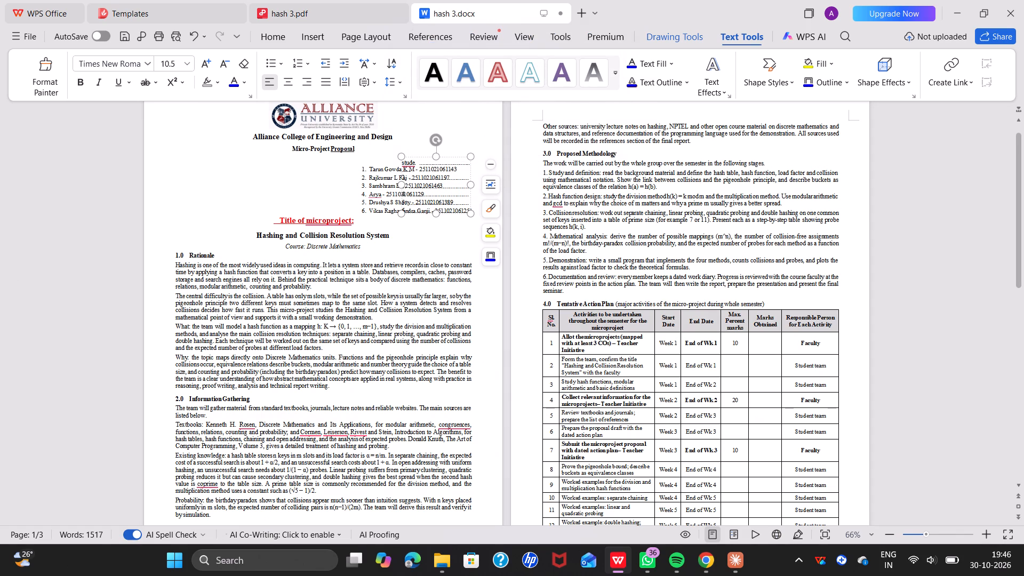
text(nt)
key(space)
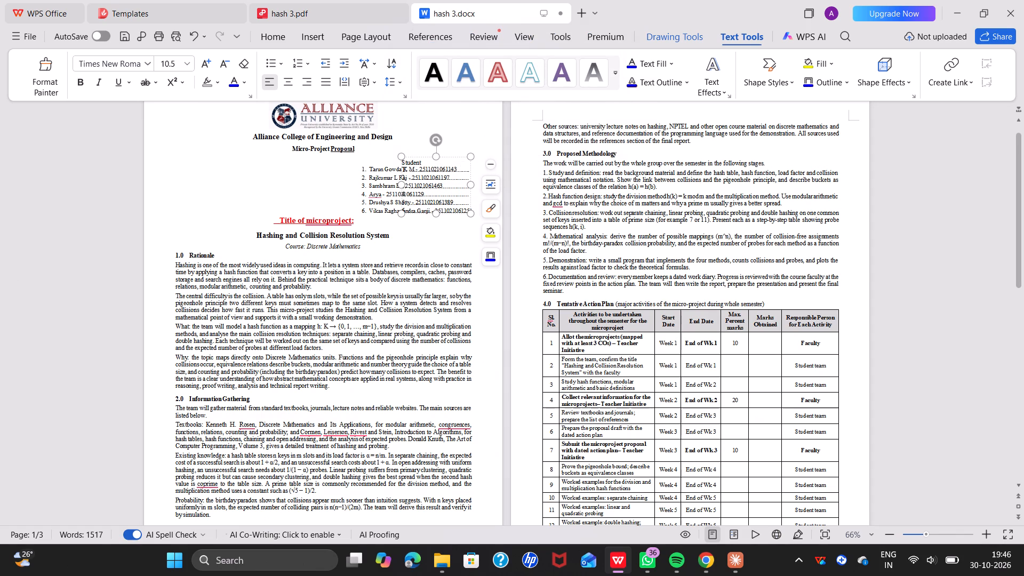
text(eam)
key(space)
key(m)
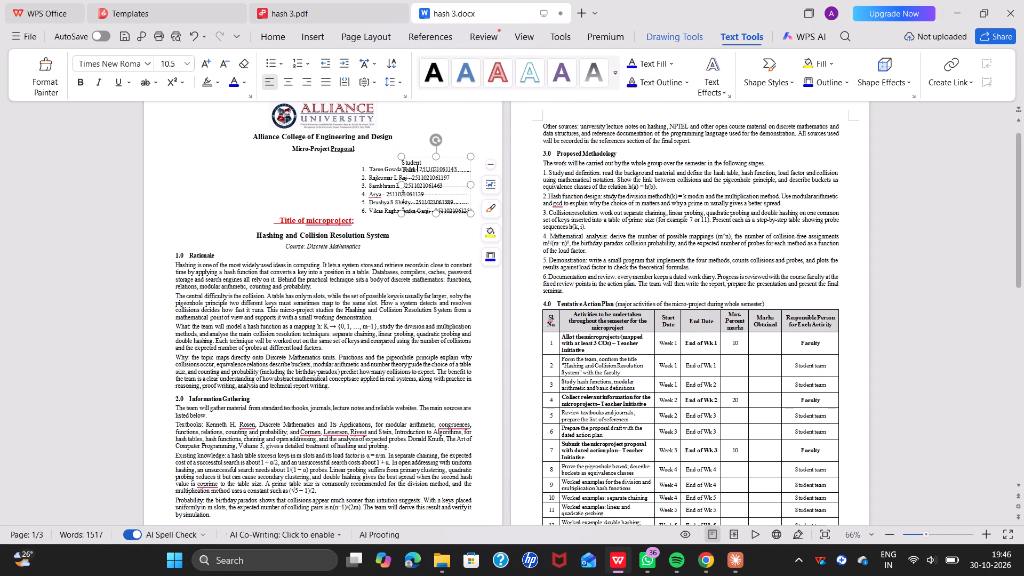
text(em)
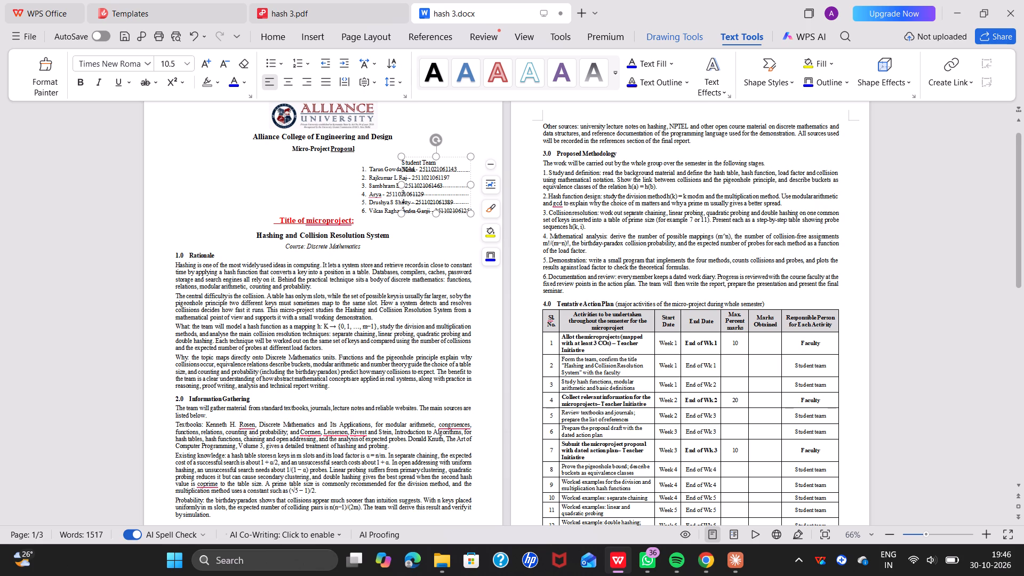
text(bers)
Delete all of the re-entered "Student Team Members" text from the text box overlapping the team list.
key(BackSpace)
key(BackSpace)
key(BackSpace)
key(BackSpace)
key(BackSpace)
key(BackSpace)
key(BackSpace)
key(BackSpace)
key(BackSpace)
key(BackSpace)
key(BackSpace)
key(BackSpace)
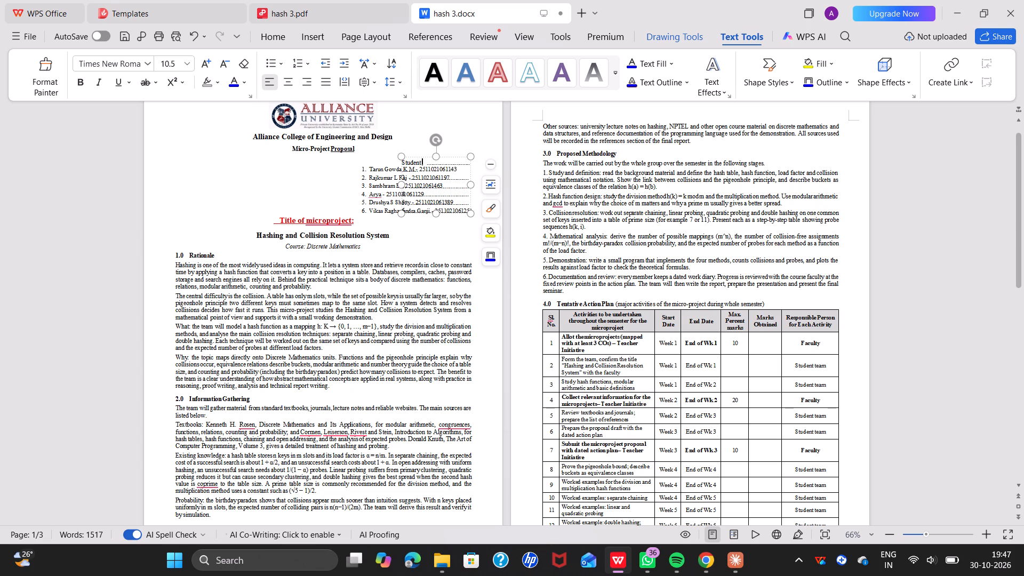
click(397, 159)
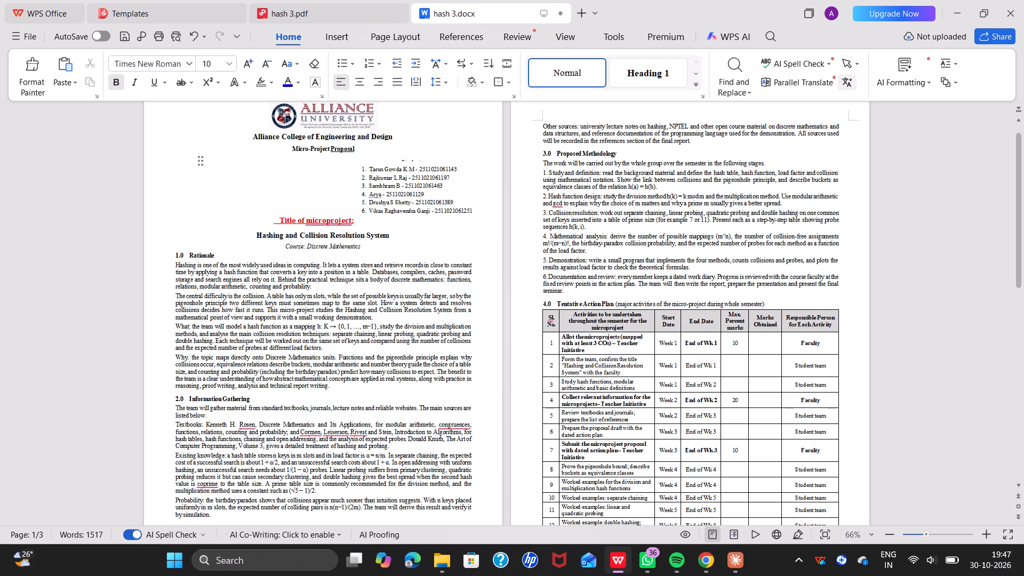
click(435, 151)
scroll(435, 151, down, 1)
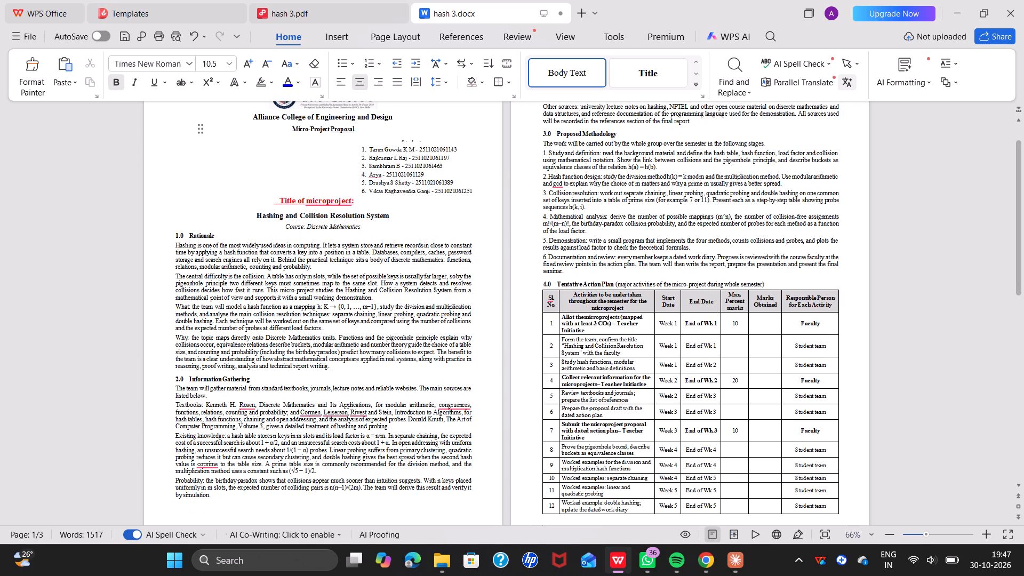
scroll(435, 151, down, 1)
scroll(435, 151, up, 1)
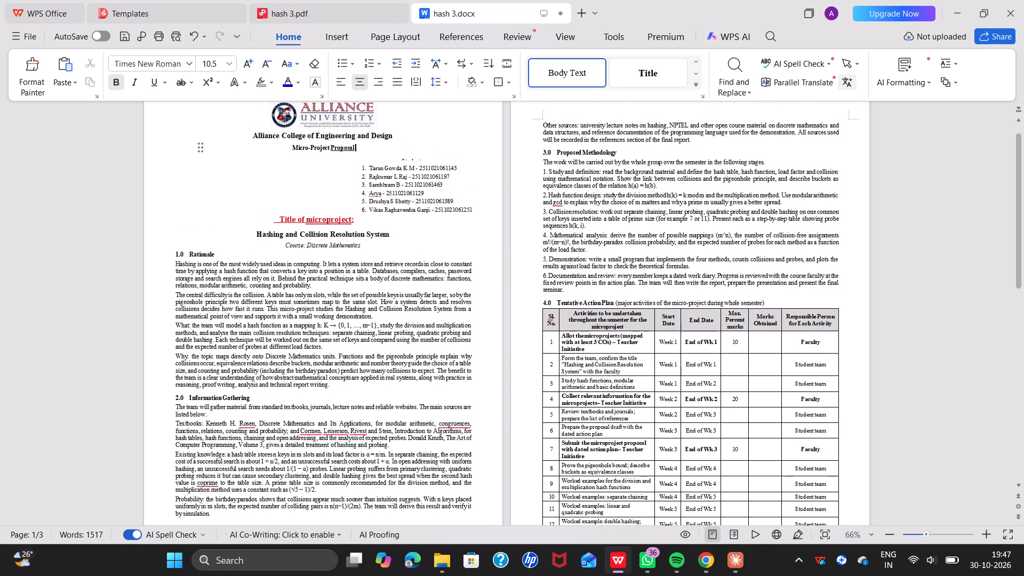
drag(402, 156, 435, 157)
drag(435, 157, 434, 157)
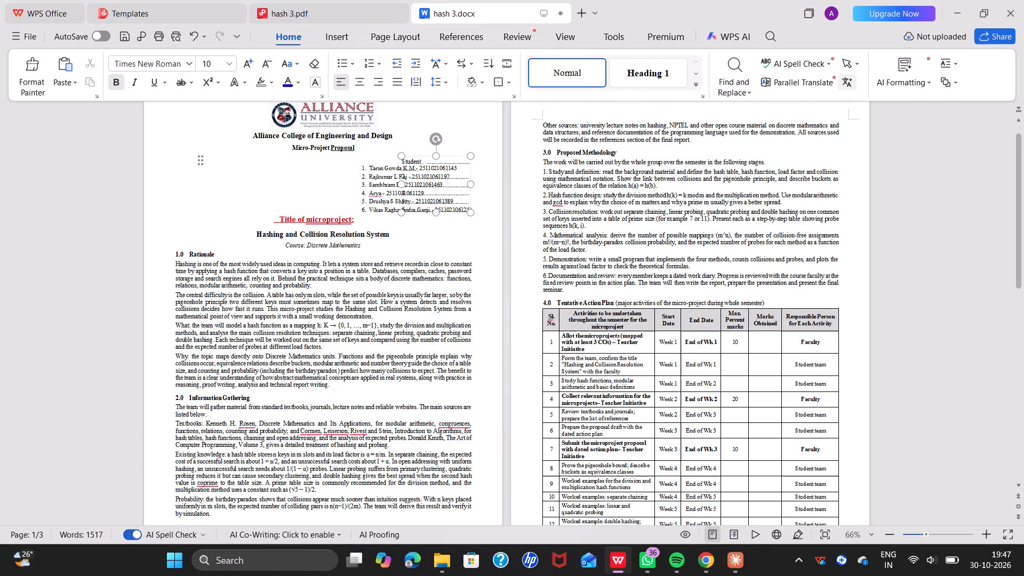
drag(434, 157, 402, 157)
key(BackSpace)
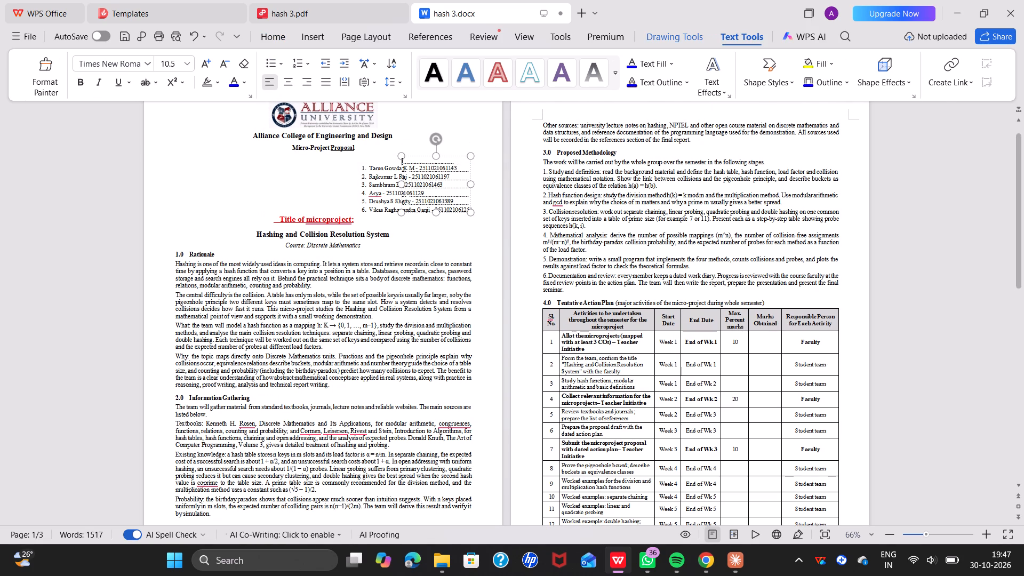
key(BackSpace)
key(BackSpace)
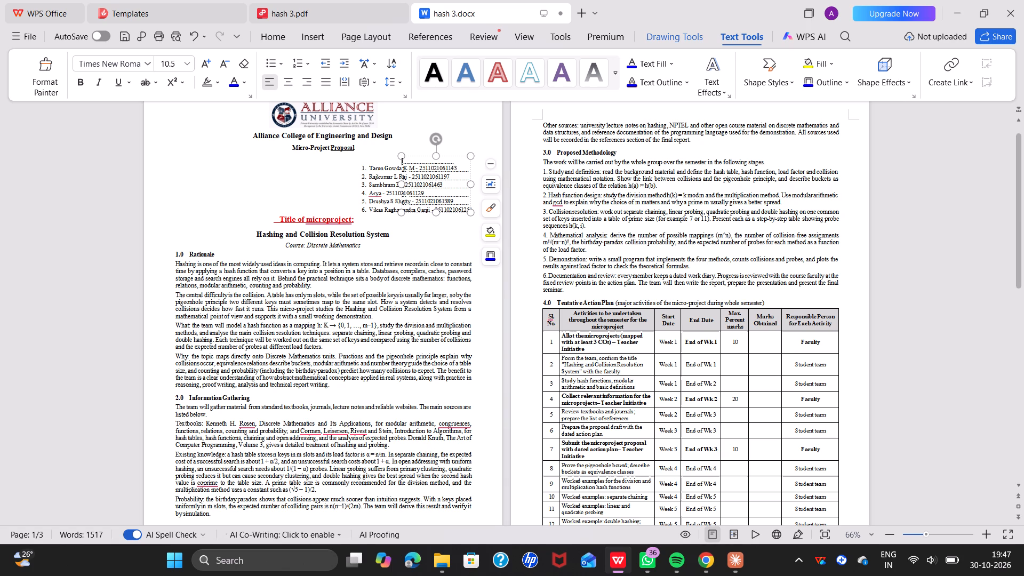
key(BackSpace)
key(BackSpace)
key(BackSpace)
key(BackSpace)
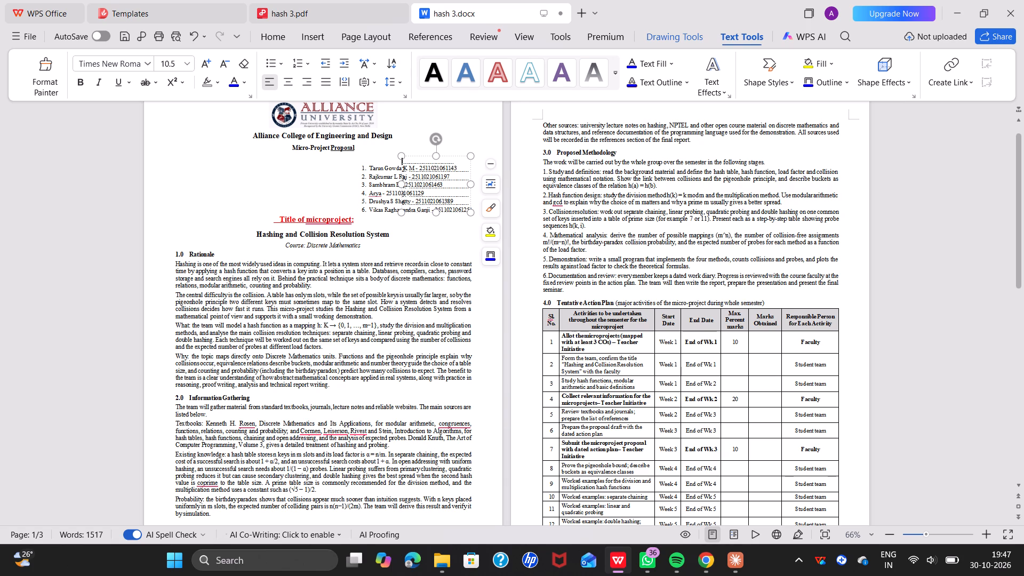
Enter the heading "Student Team members" on the blank body line directly above the numbered team list.
click(374, 157)
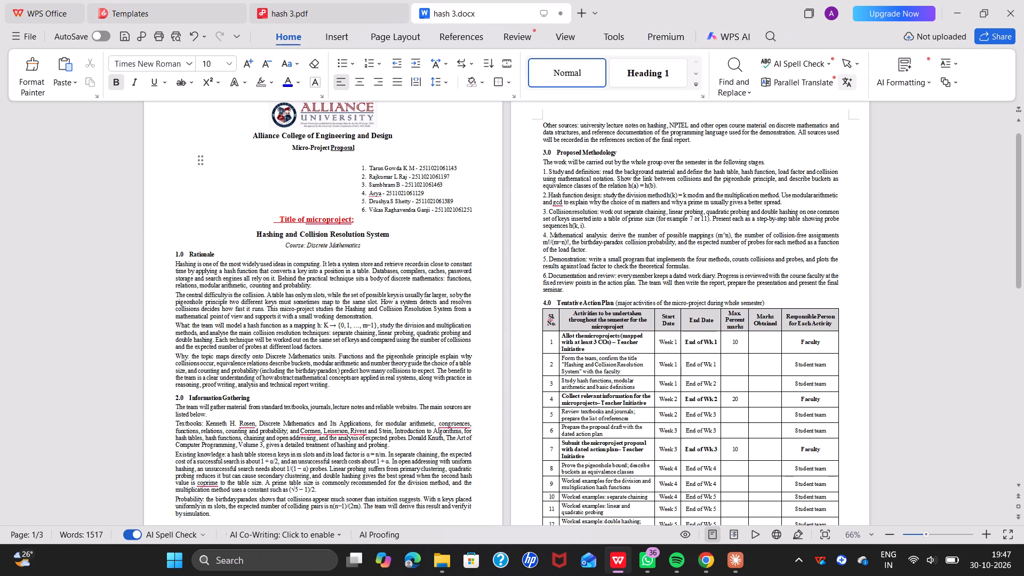
key(s)
key(t)
text(udent)
key(space)
text(eam)
key(space)
text(member)
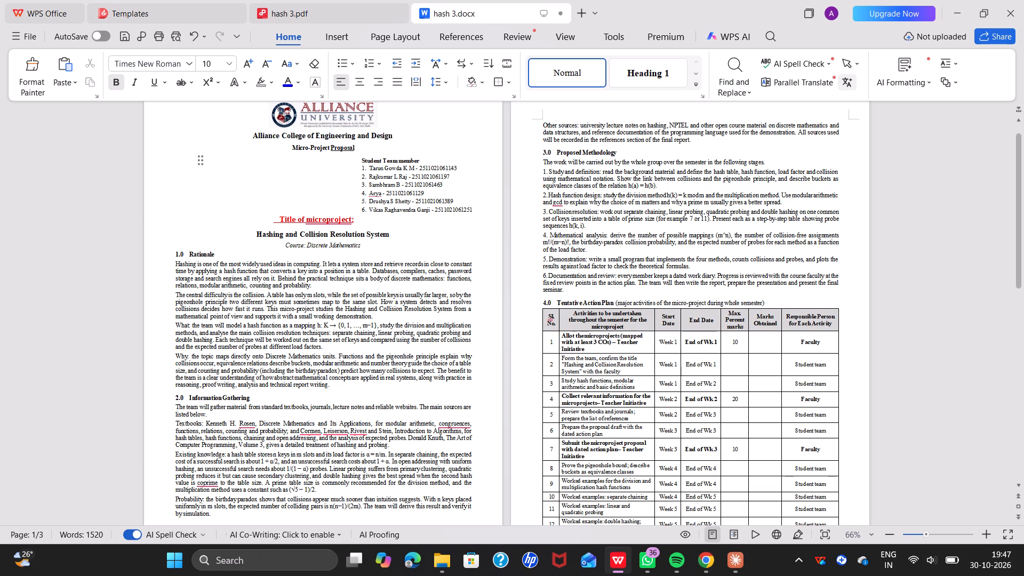
key(s)
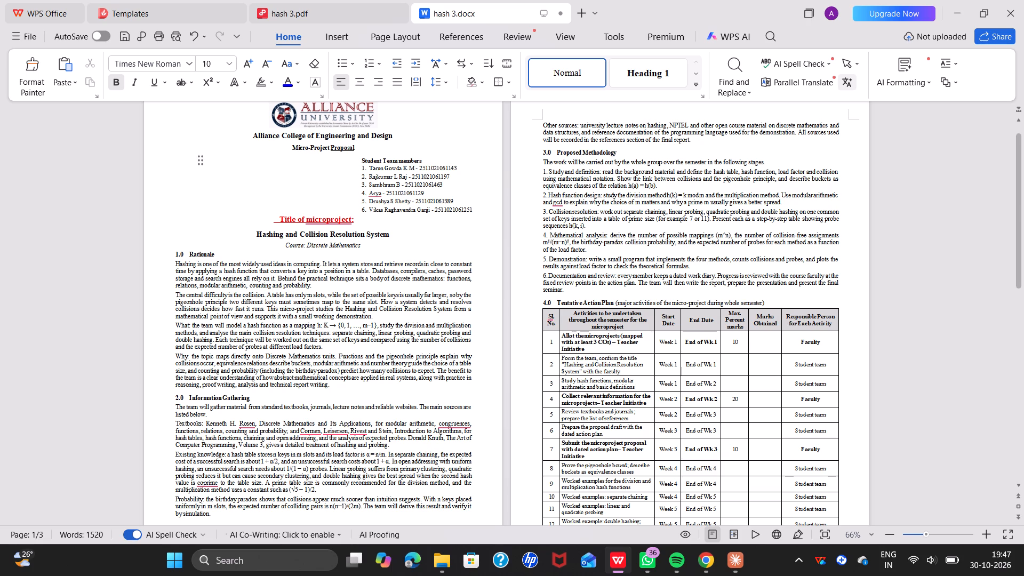
Replace the "Student Team members" line's indent with leading spaces so the heading lines up with the numbered team list.
click(360, 161)
key(space)
key(space)
key(space)
key(BackSpace)
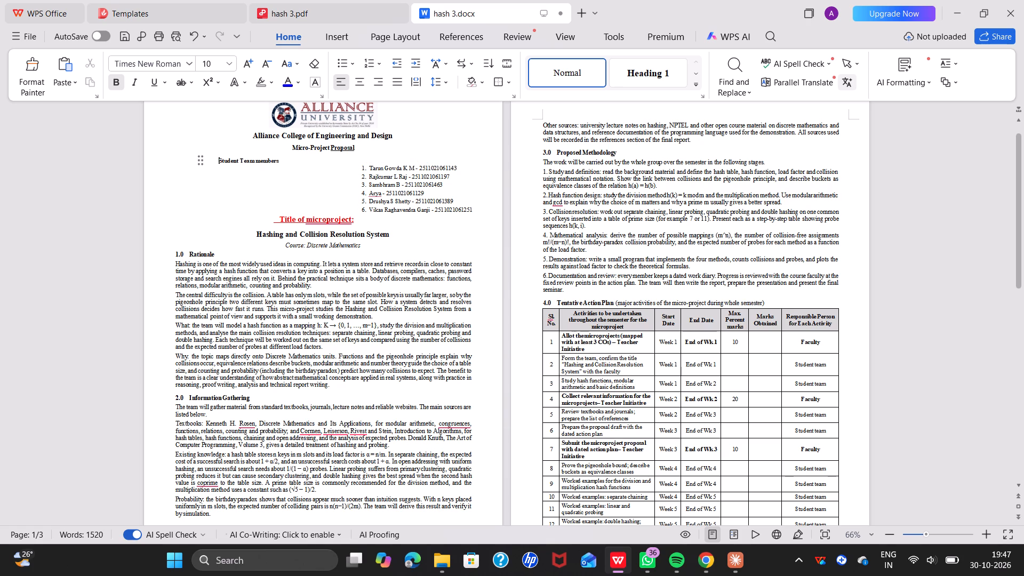
key(space)
key(space)
key(space)
key(space)
key(space)
key(space)
key(space)
key(space)
key(space)
key(space)
key(space)
key(space)
key(space)
key(space)
key(space)
key(space)
key(space)
key(space)
key(space)
key(space)
key(space)
key(space)
key(space)
key(space)
key(space)
key(space)
key(space)
key(space)
key(space)
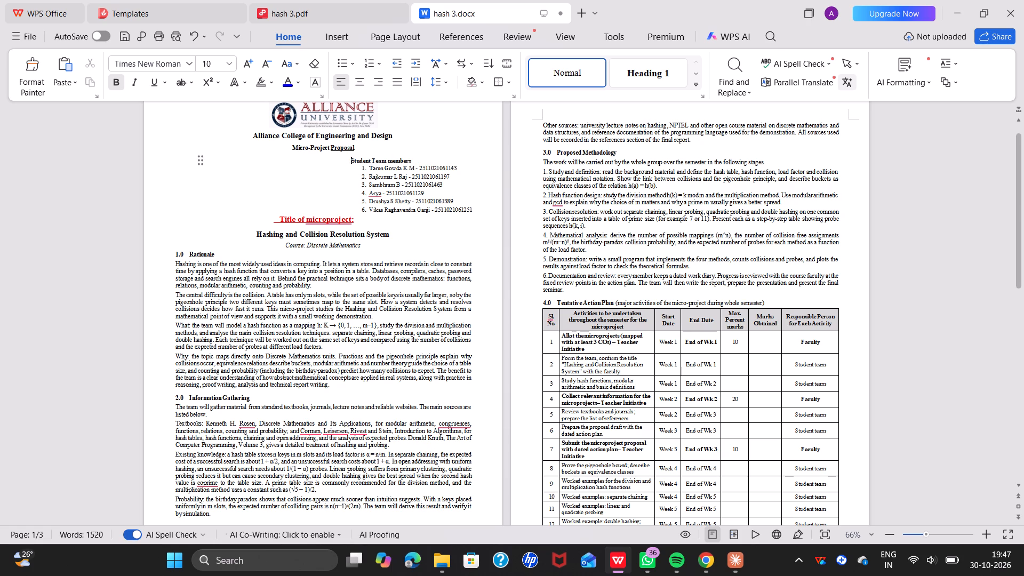
key(space)
key(space)
key(space)
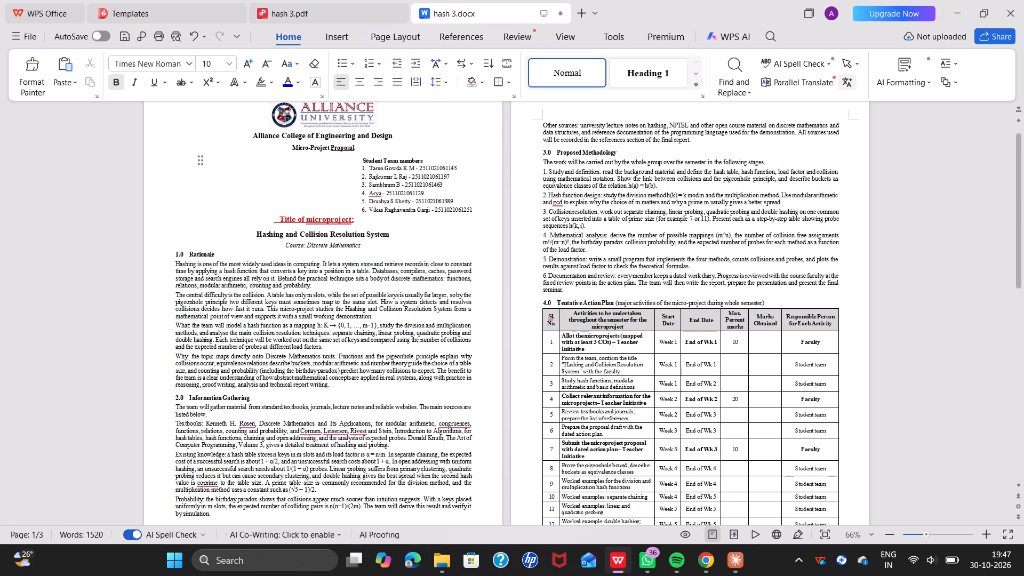
Format the "Student Team members" heading above the team list as size 11, underlined and red.
click(360, 161)
drag(360, 161, 435, 162)
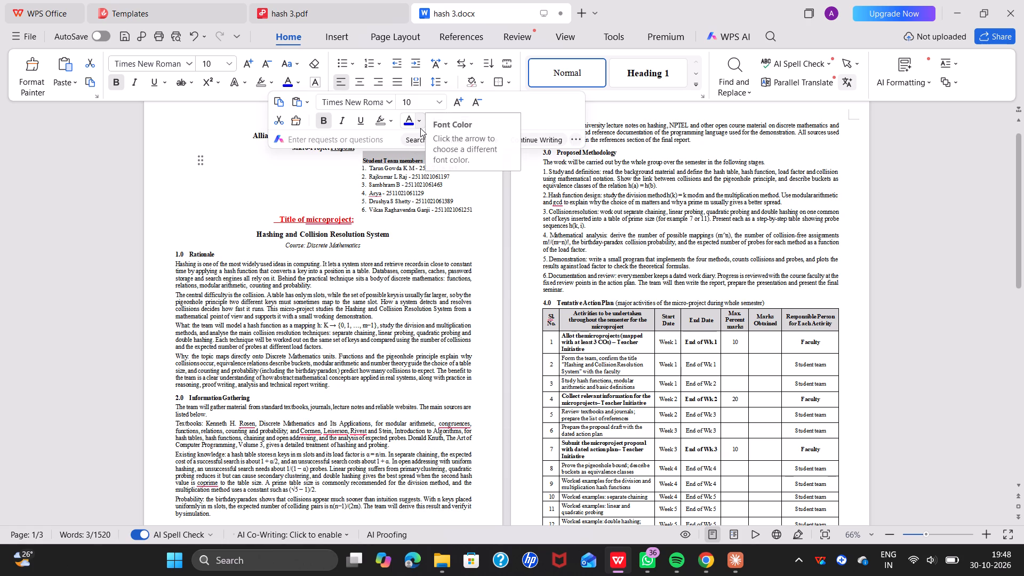
click(444, 97)
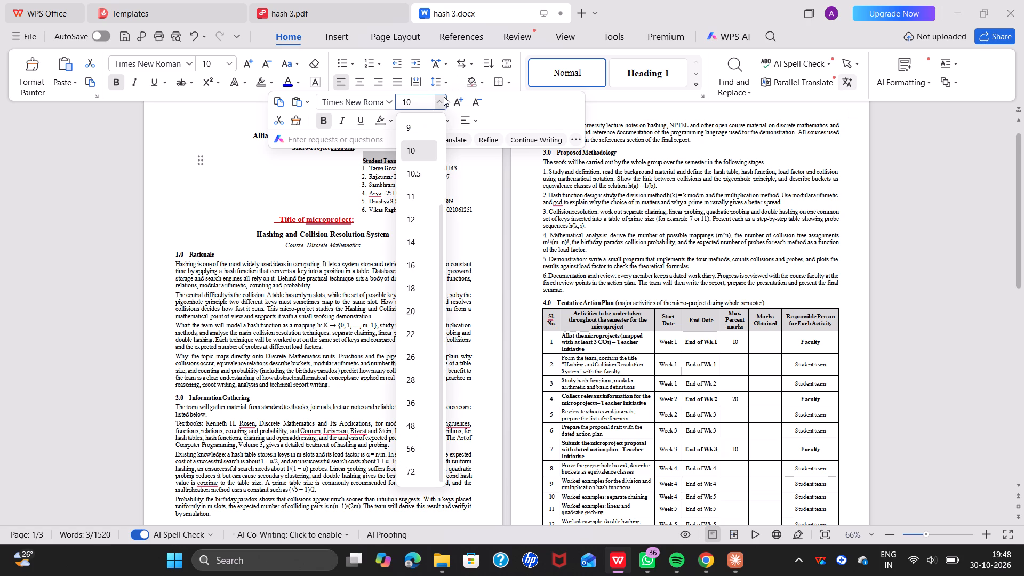
click(428, 203)
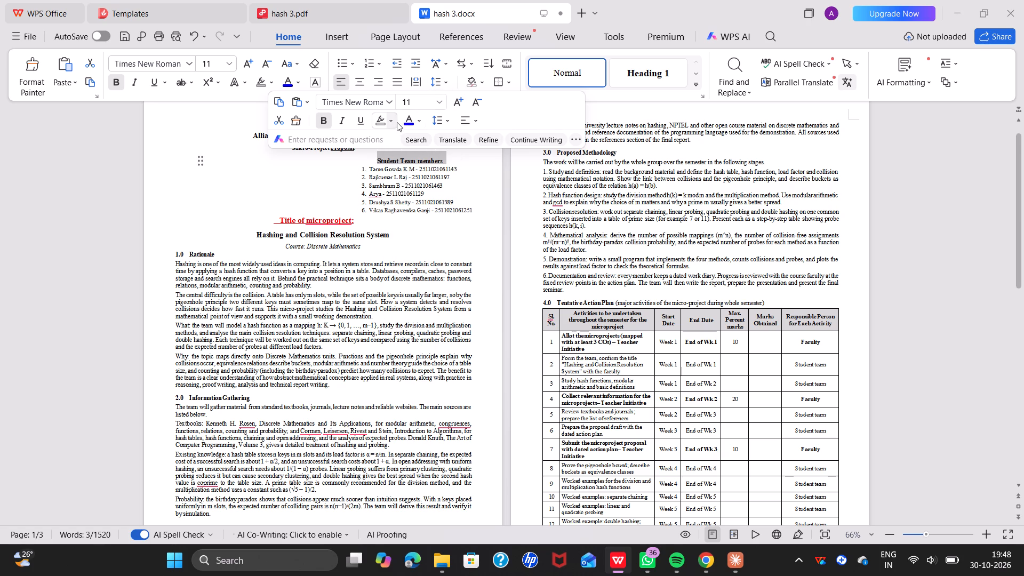
click(359, 123)
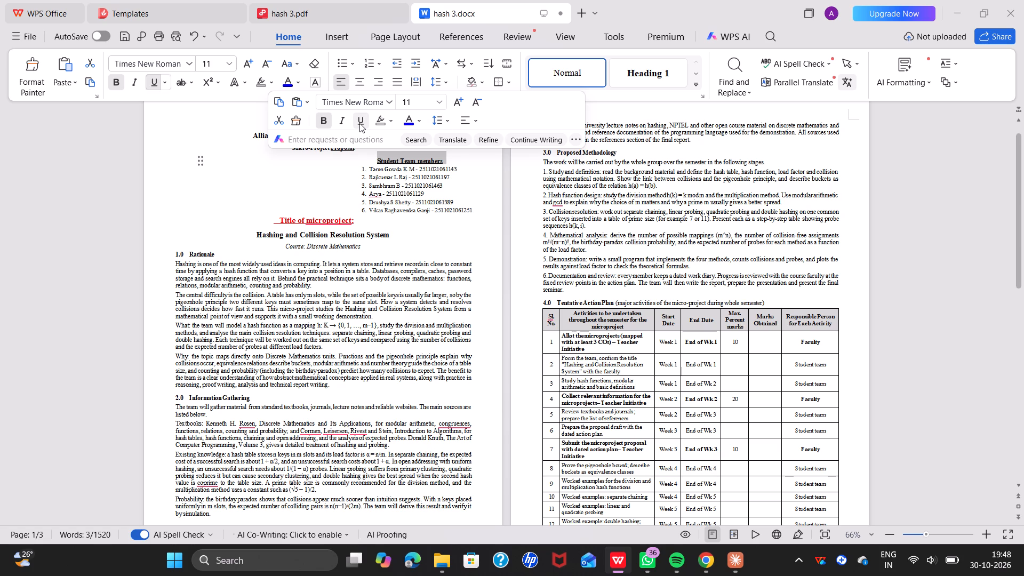
click(419, 124)
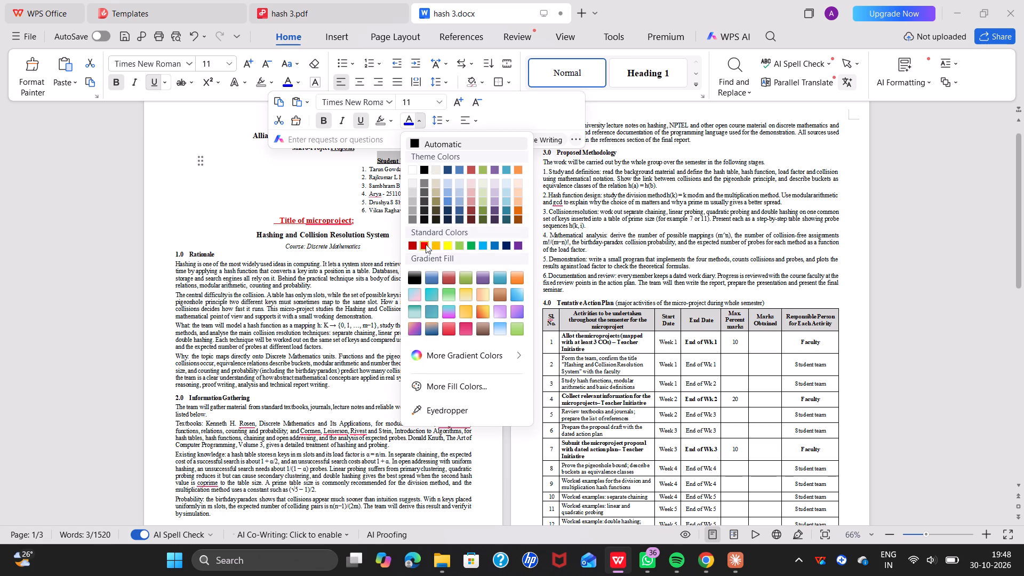
click(426, 244)
click(316, 166)
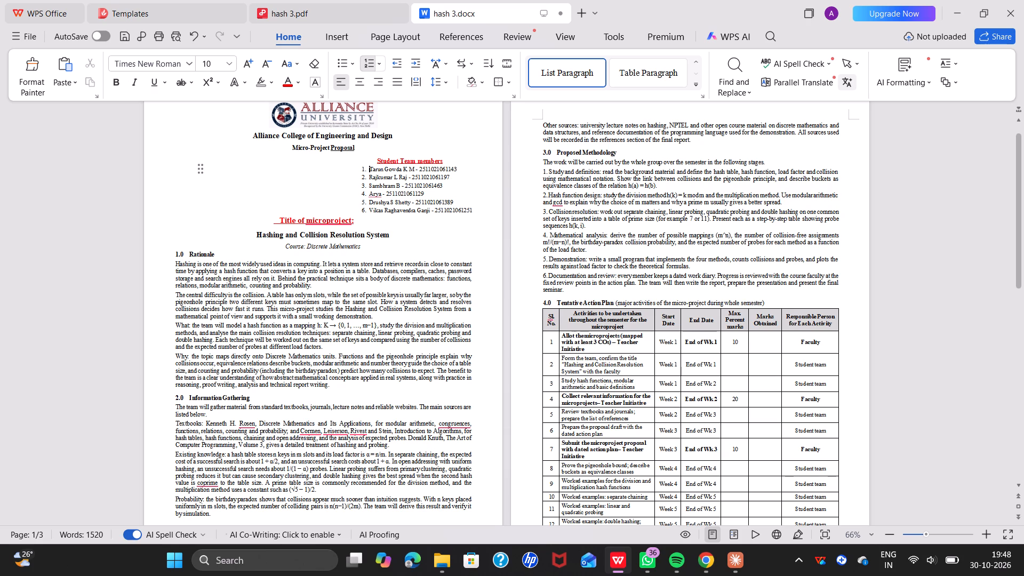
Review the layout of all three pages of the proposal, from the first-page header to the resources table.
scroll(349, 158, up, 1)
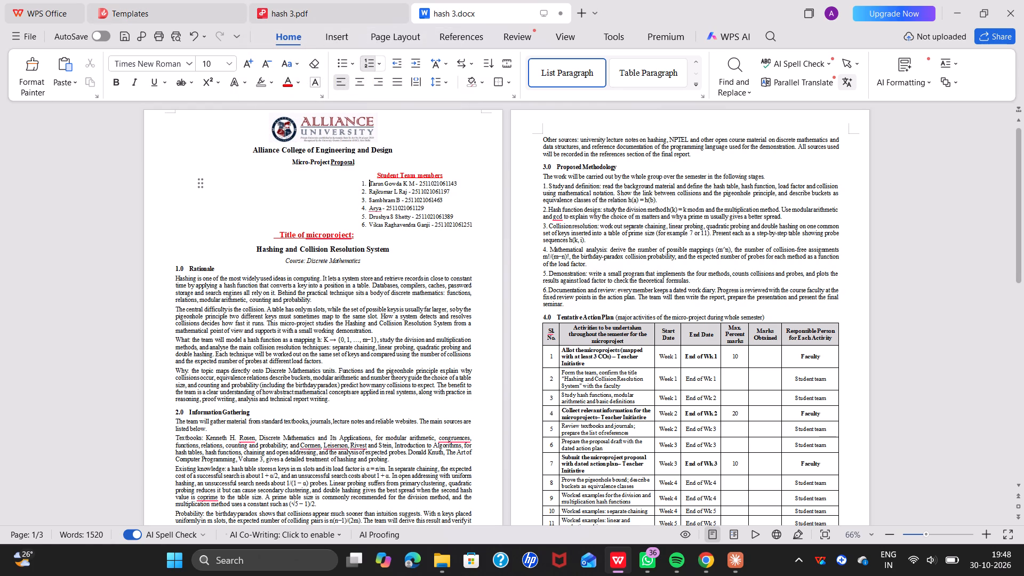
scroll(361, 110, down, 1)
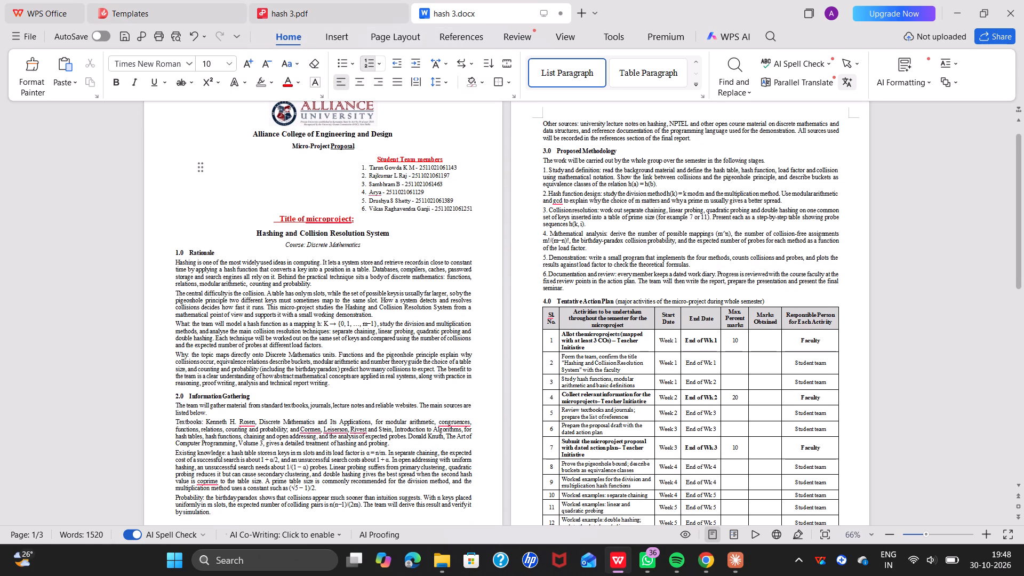
scroll(420, 236, down, 2)
scroll(436, 195, down, 4)
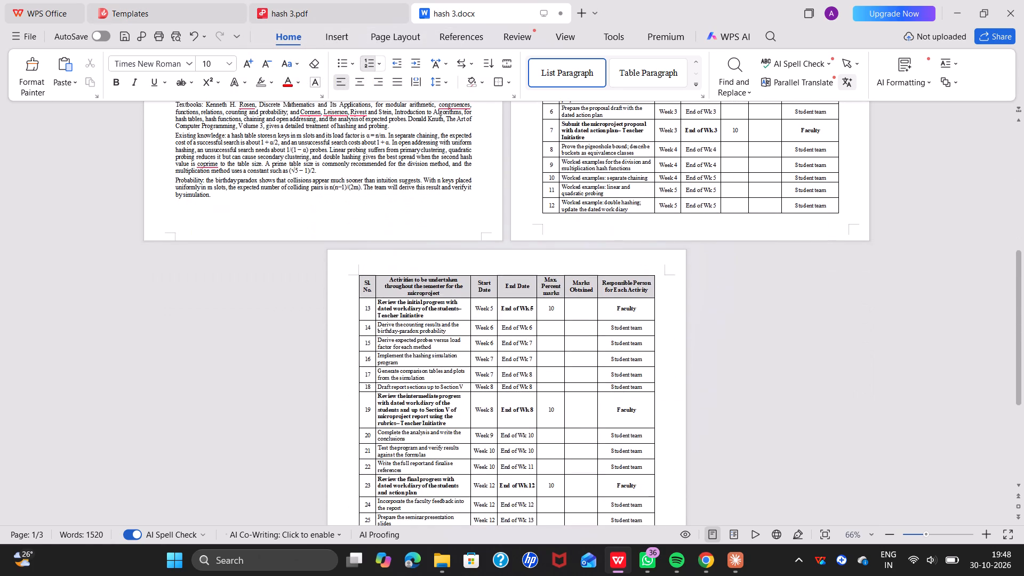
scroll(436, 195, down, 5)
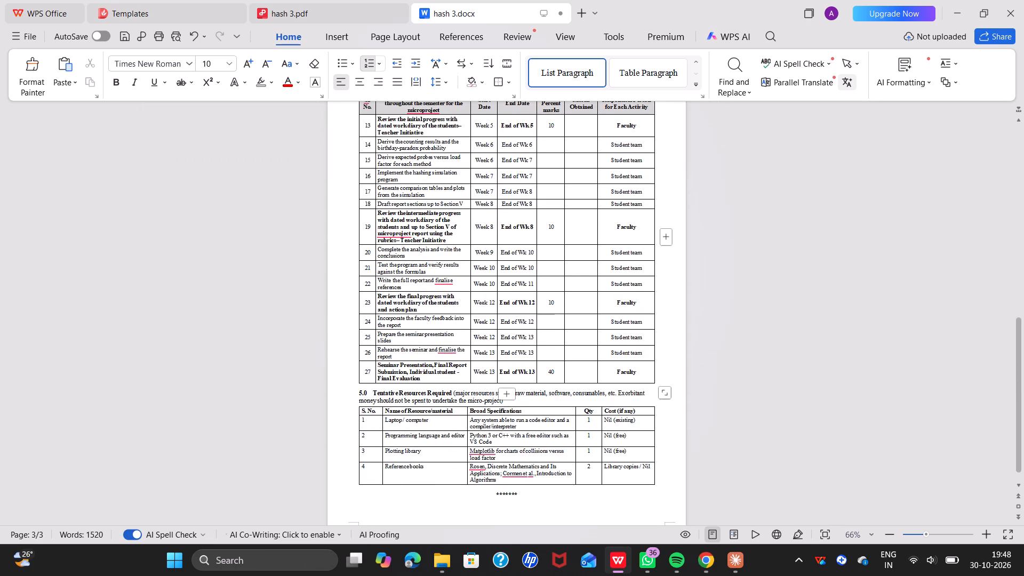
scroll(593, 279, up, 3)
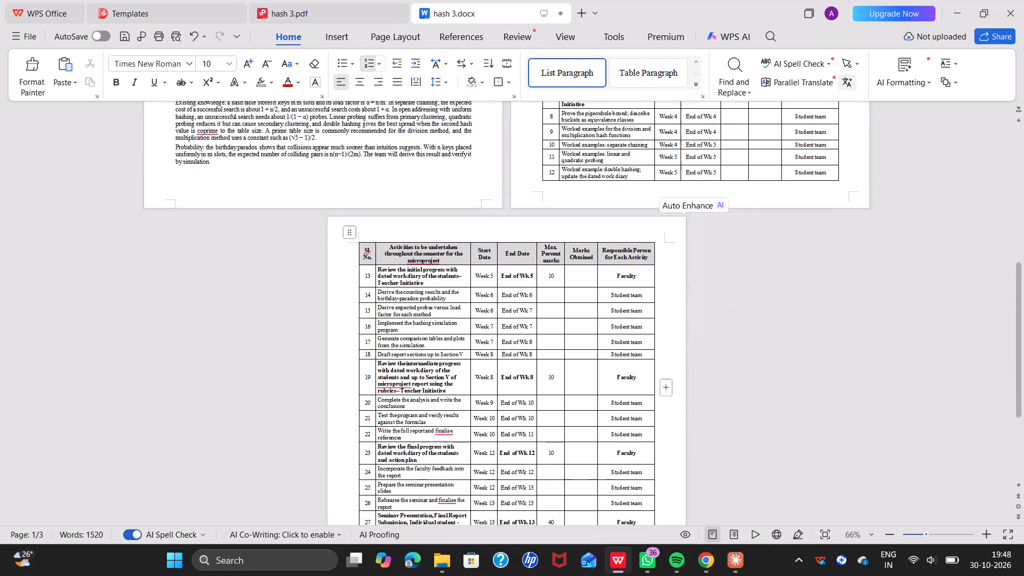
scroll(593, 279, up, 2)
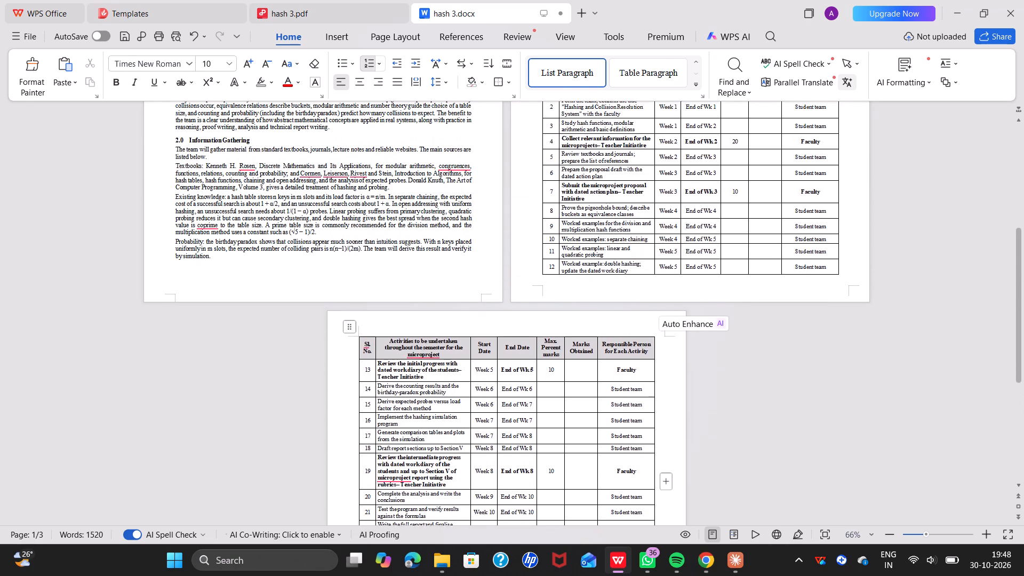
scroll(593, 279, up, 3)
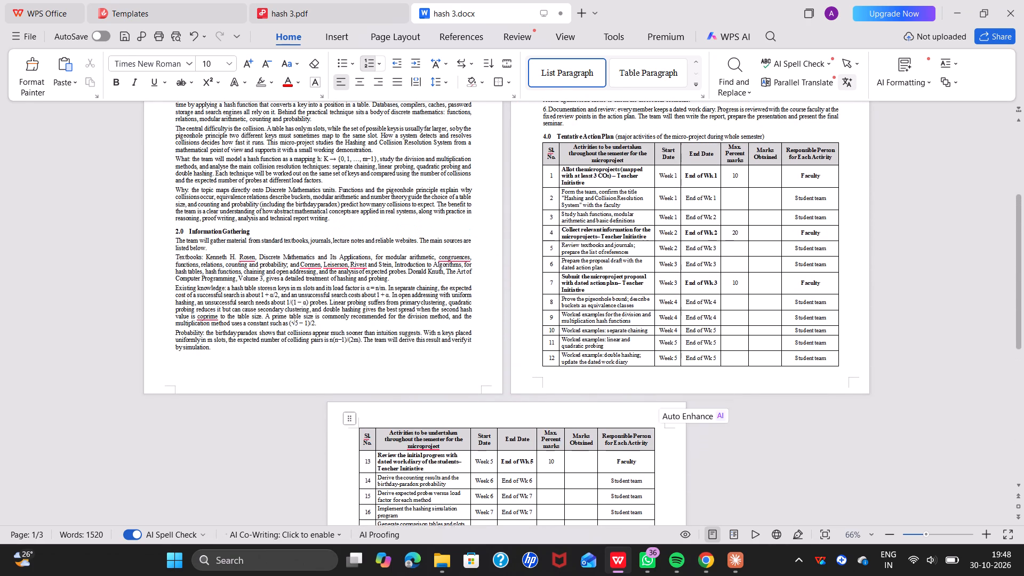
scroll(593, 279, up, 1)
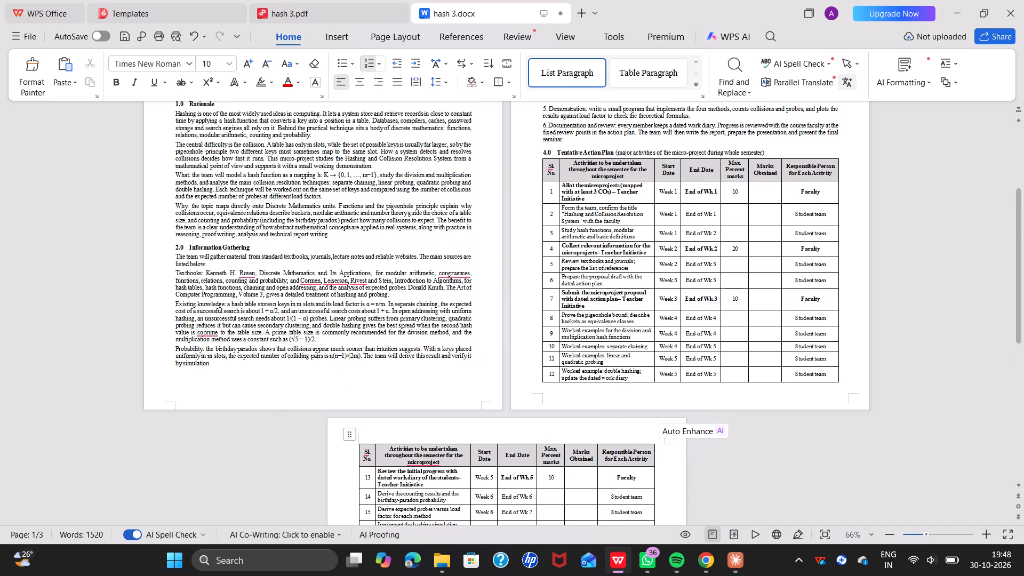
scroll(593, 279, up, 9)
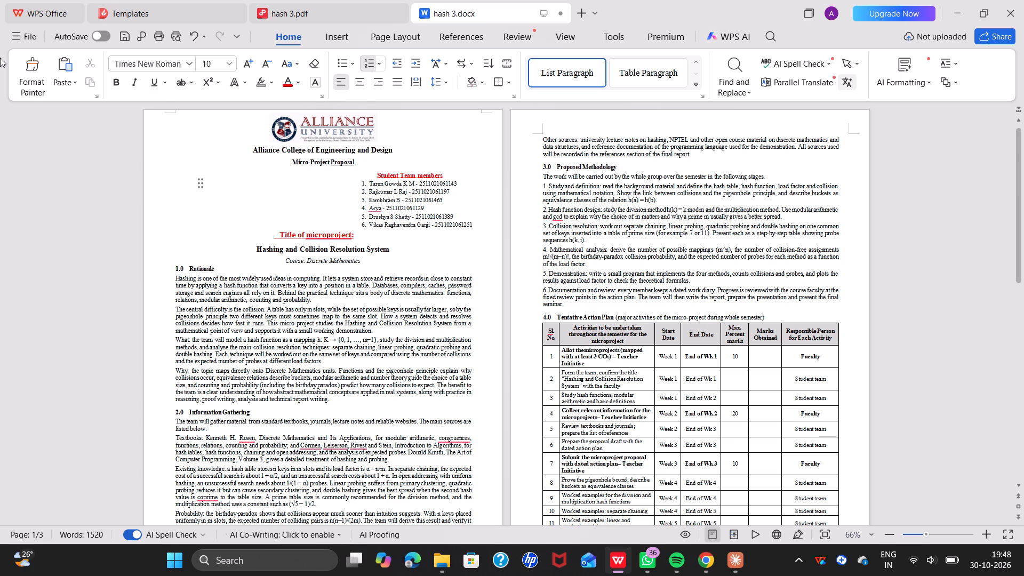
Save a copy of the document as a Word file named "hash 4" in the ACS folder on the Desktop.
click(23, 39)
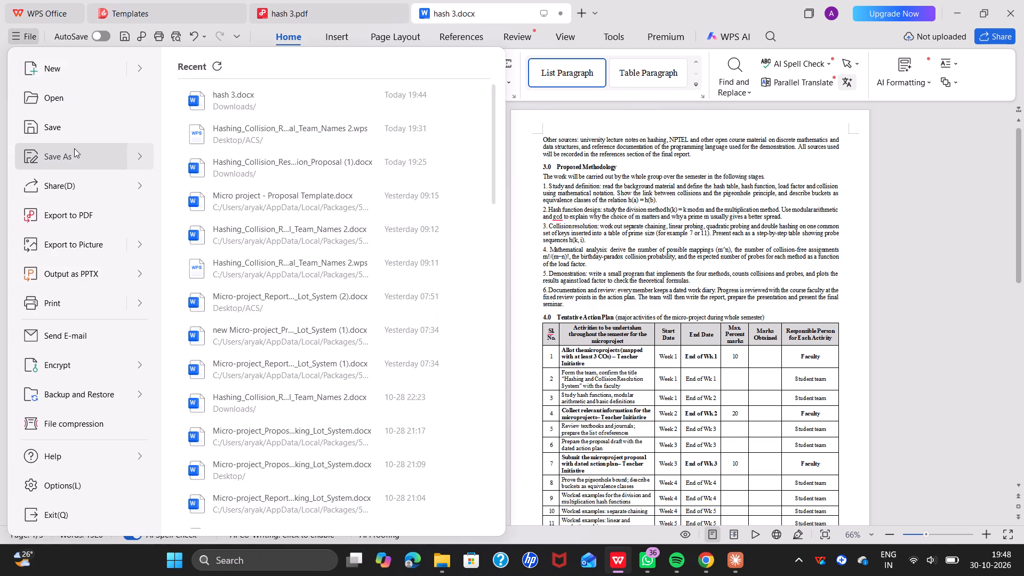
click(74, 150)
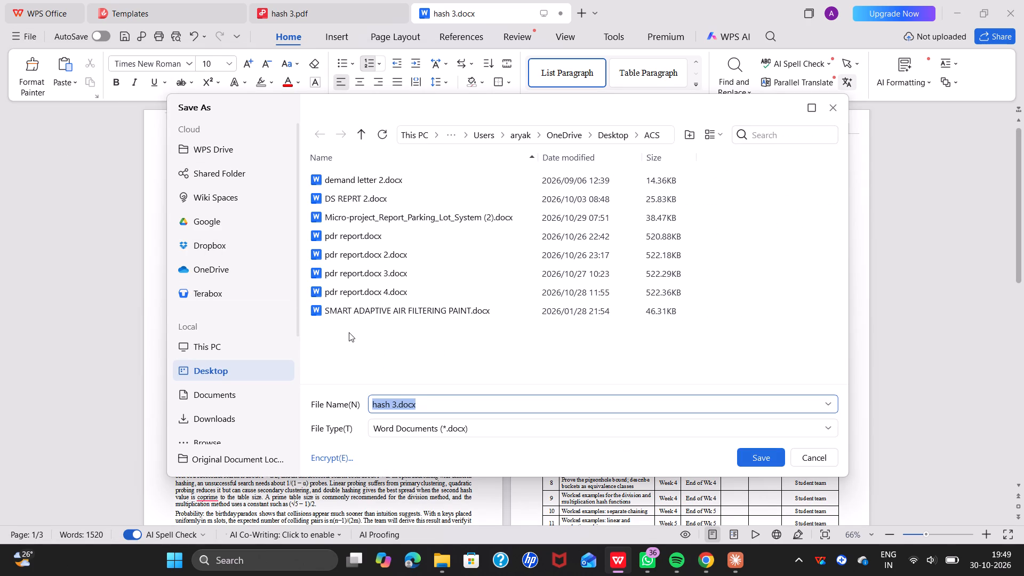
click(438, 402)
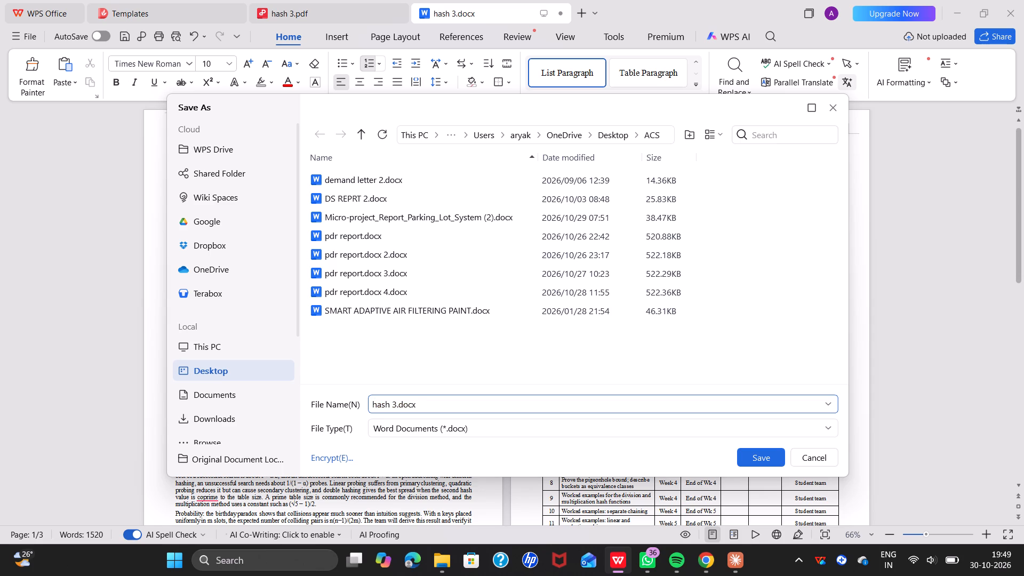
key(BackSpace)
key(BackSpace)
key(BackSpace)
key(BackSpace)
key(BackSpace)
key(BackSpace)
key(4)
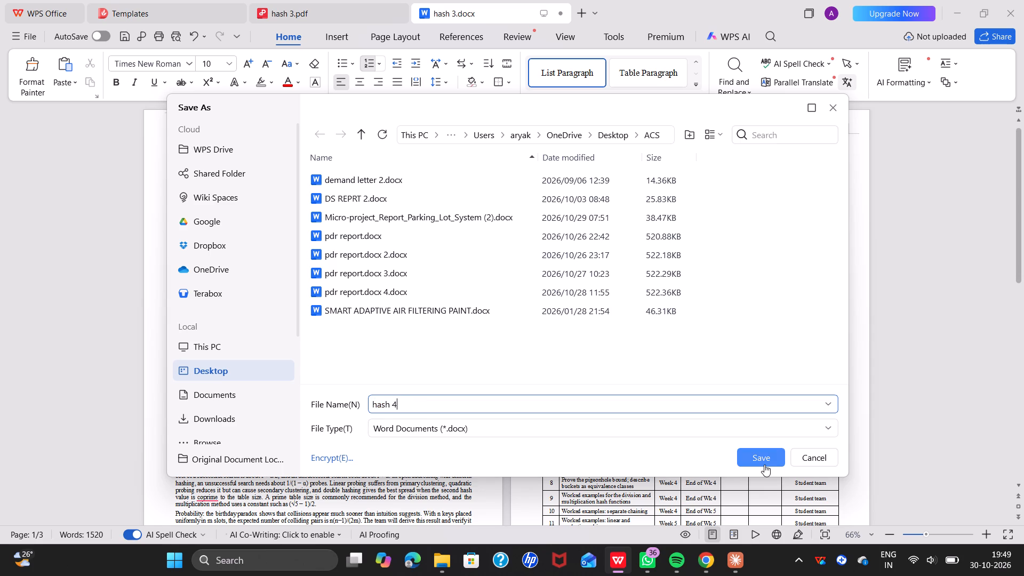
click(764, 465)
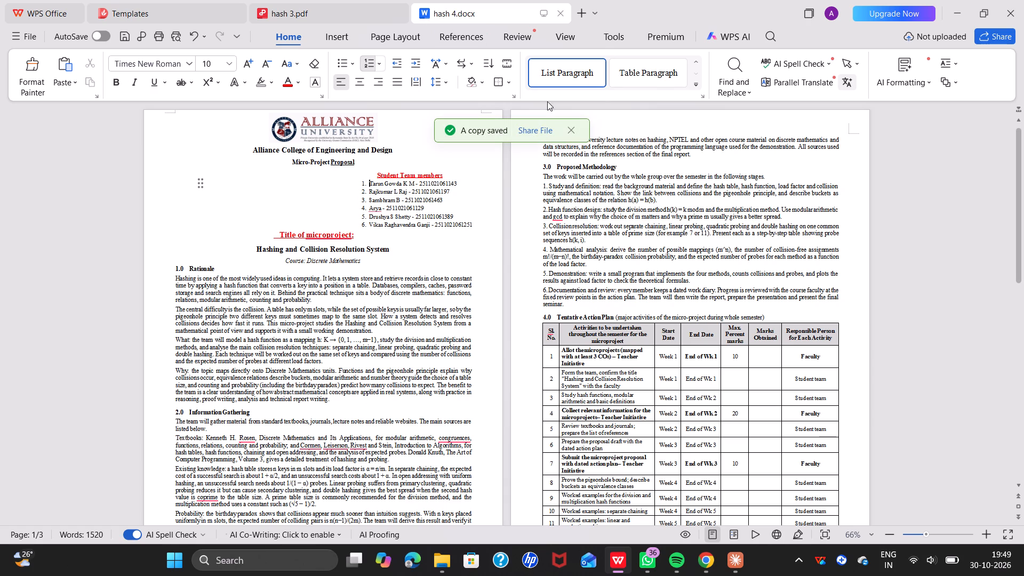
Open the sharing options for the saved copy and choose to send hash 4.docx as a file.
click(534, 132)
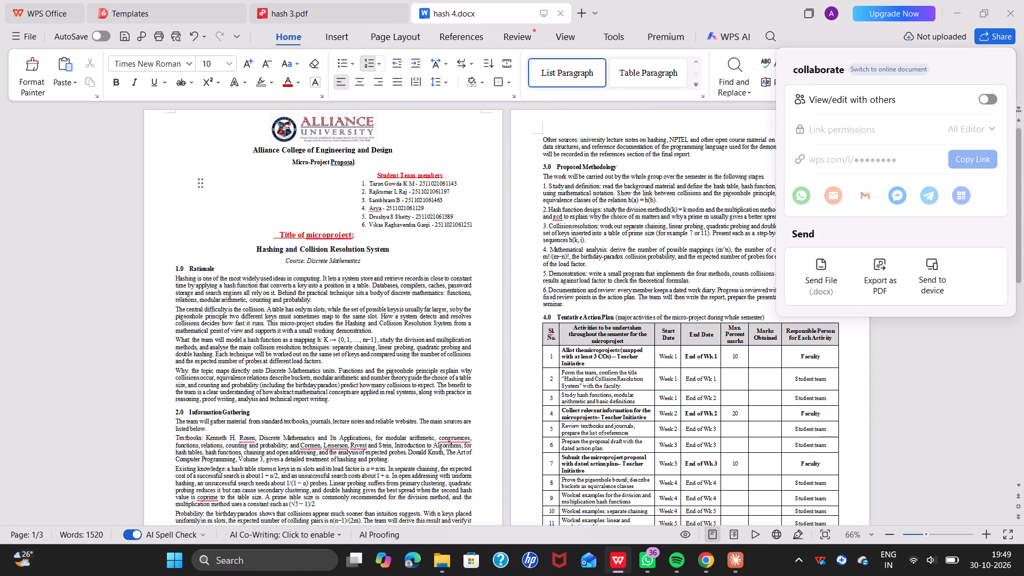
click(817, 271)
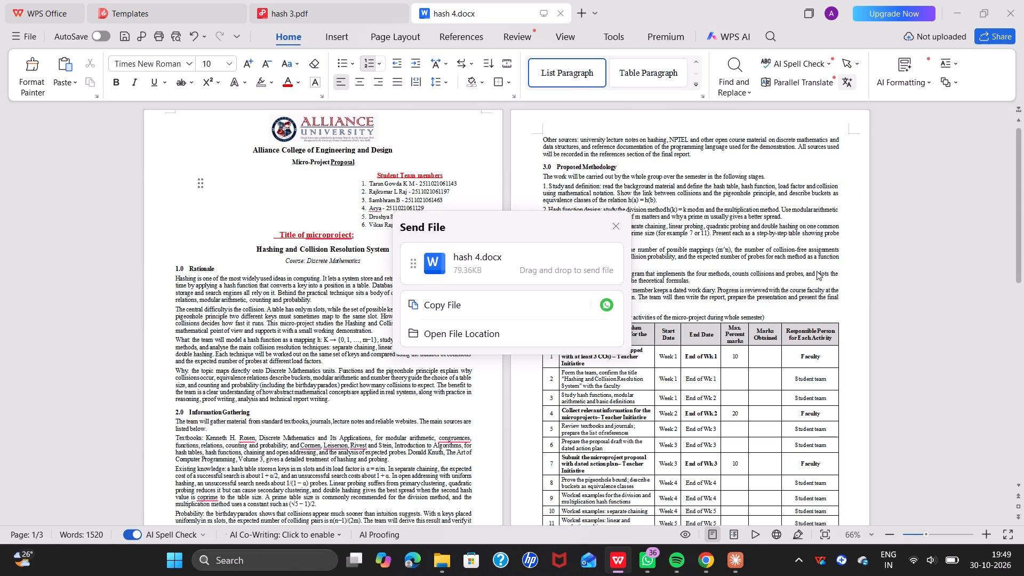
click(572, 267)
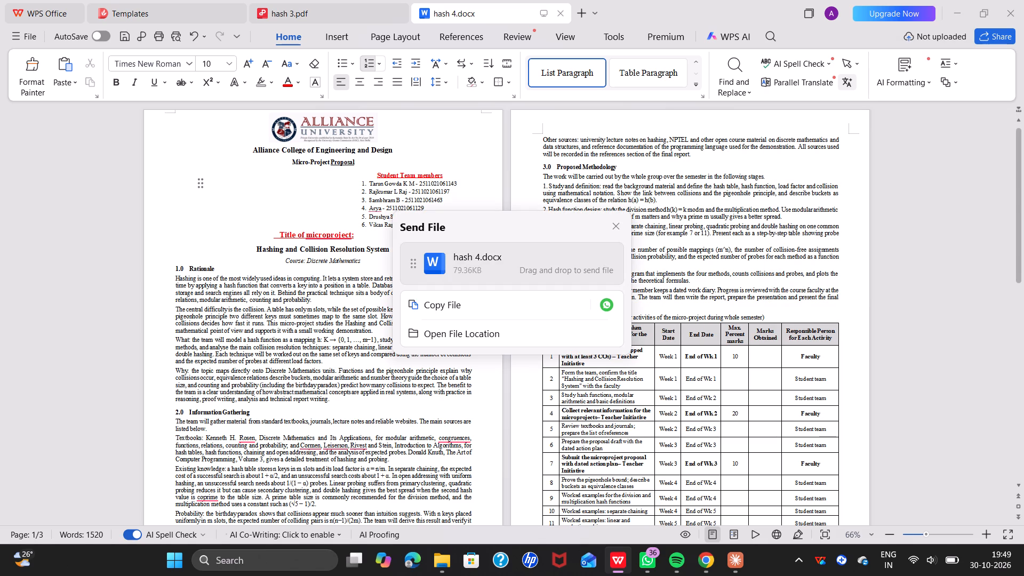